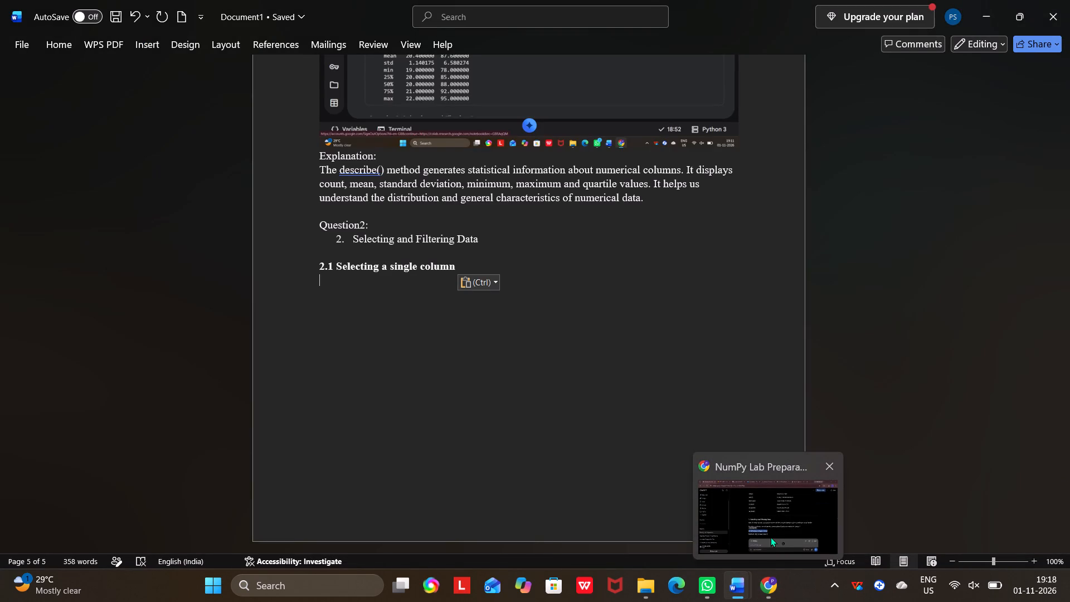
# Capture a full-screen snip of the 2.1 Selecting a single column cell in the FDS_LAB_2 Colab notebook and paste it below that subheading in Document1.
pyautogui.click(771, 537)
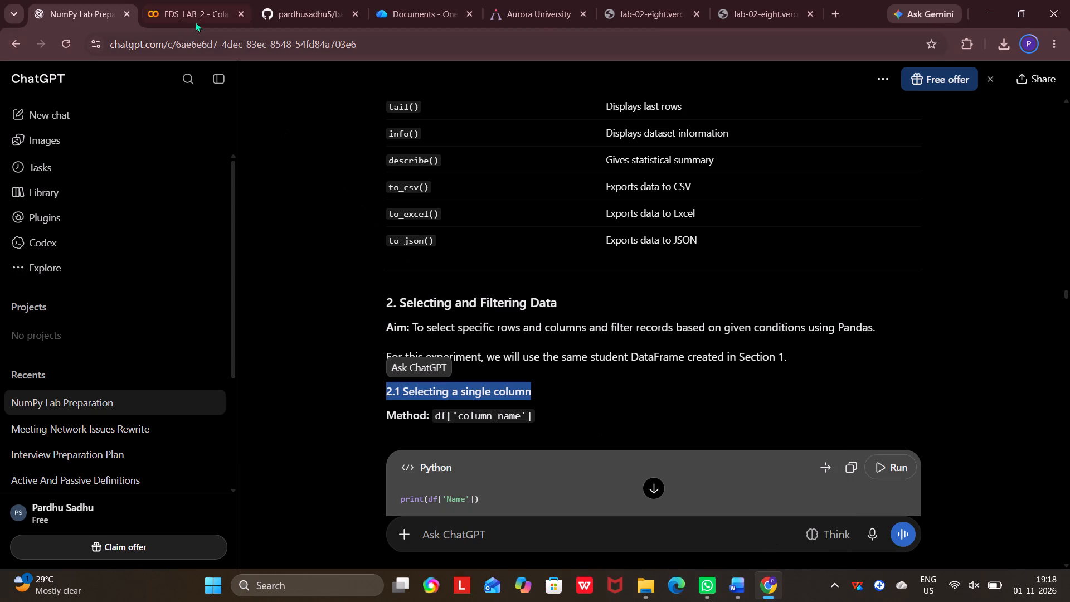
pyautogui.click(192, 20)
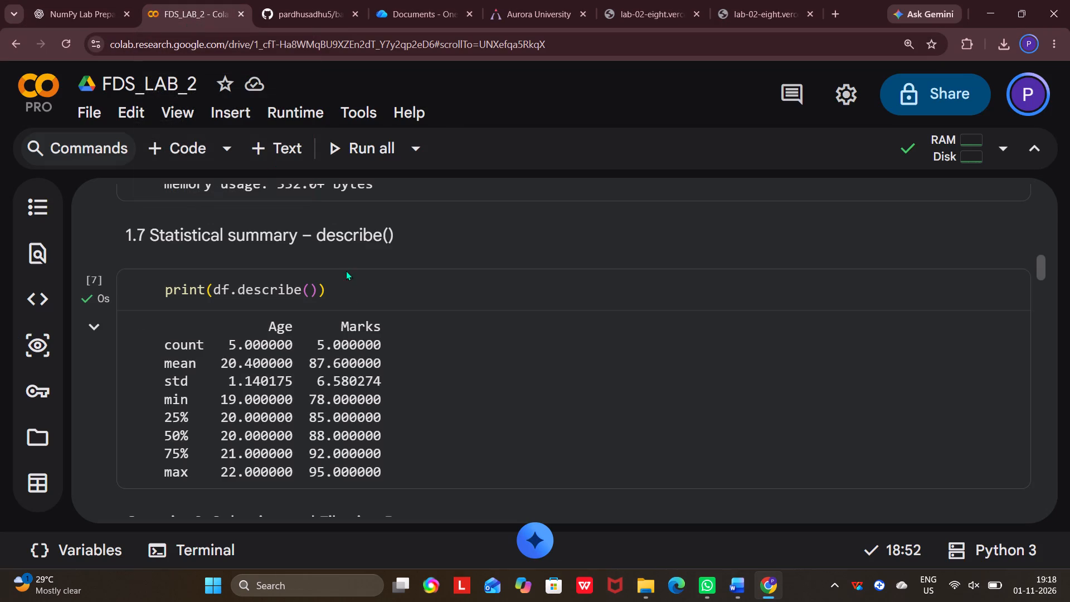
pyautogui.scroll(-2, 412, 385)
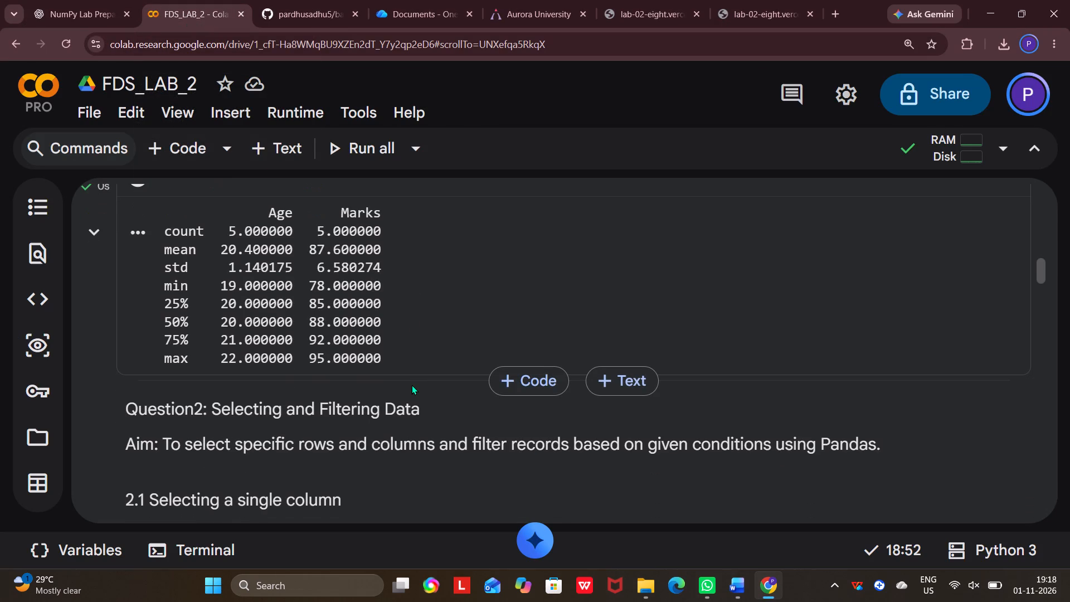
pyautogui.scroll(-3, 412, 385)
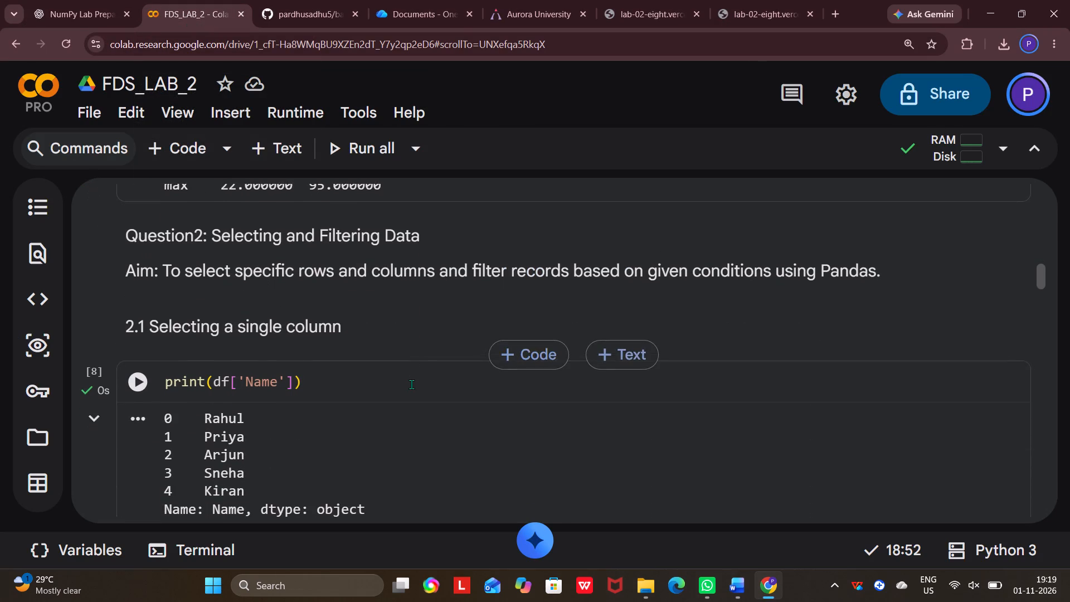
pyautogui.scroll(-2, 412, 385)
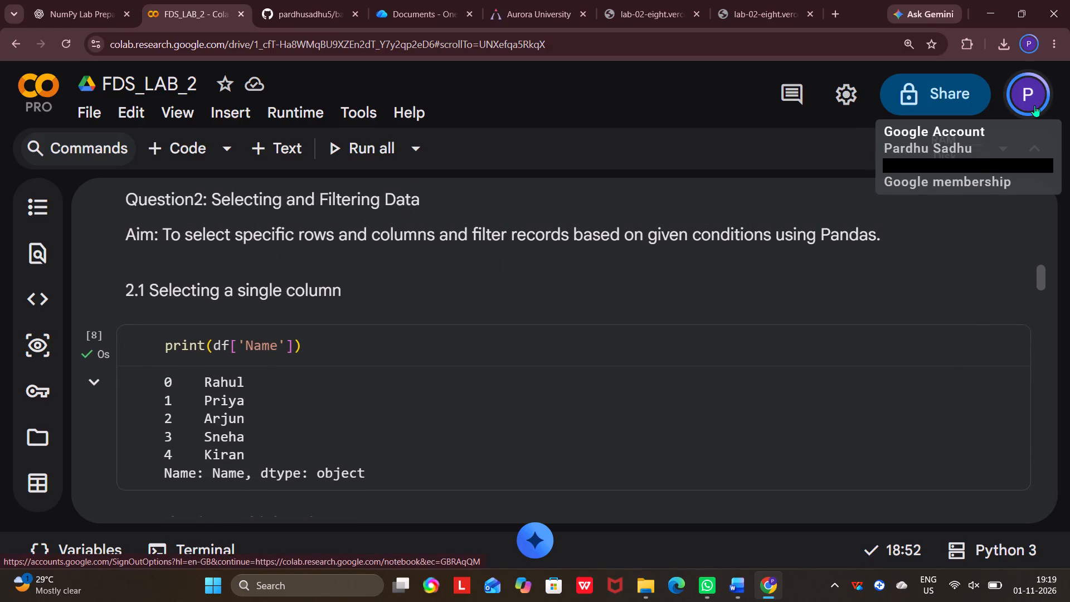
pyautogui.press('shift+super+s')
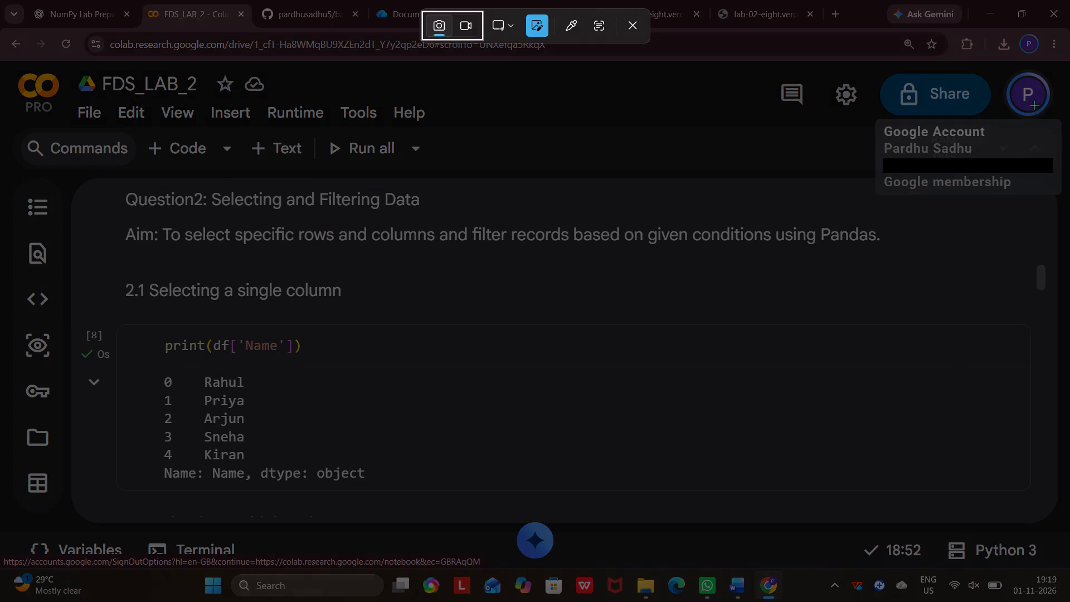
pyautogui.moveTo(0, 1); pyautogui.dragTo(1069, 601)
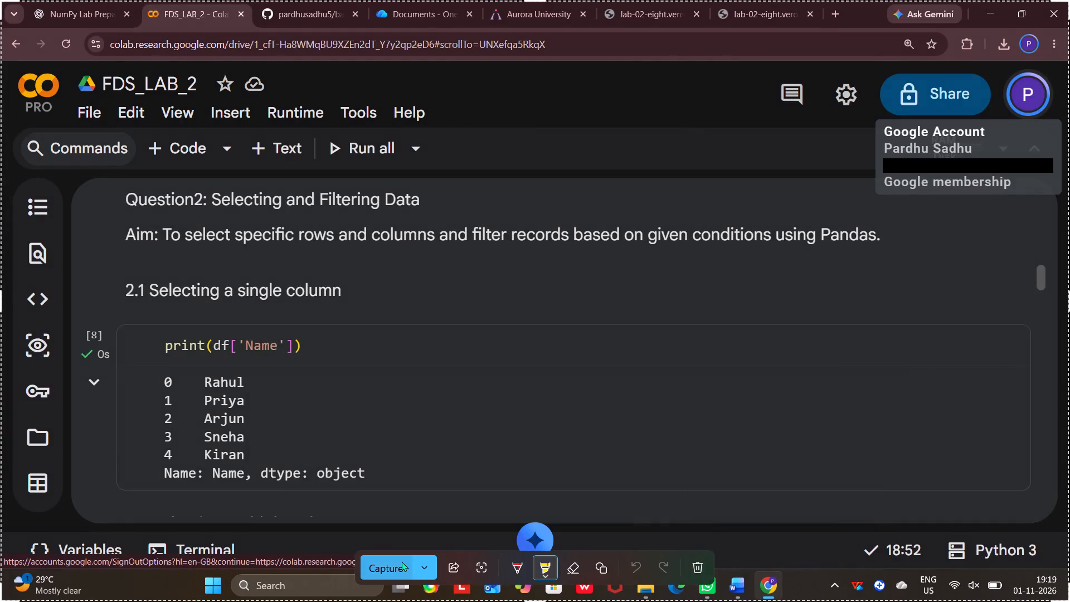
pyautogui.click(402, 561)
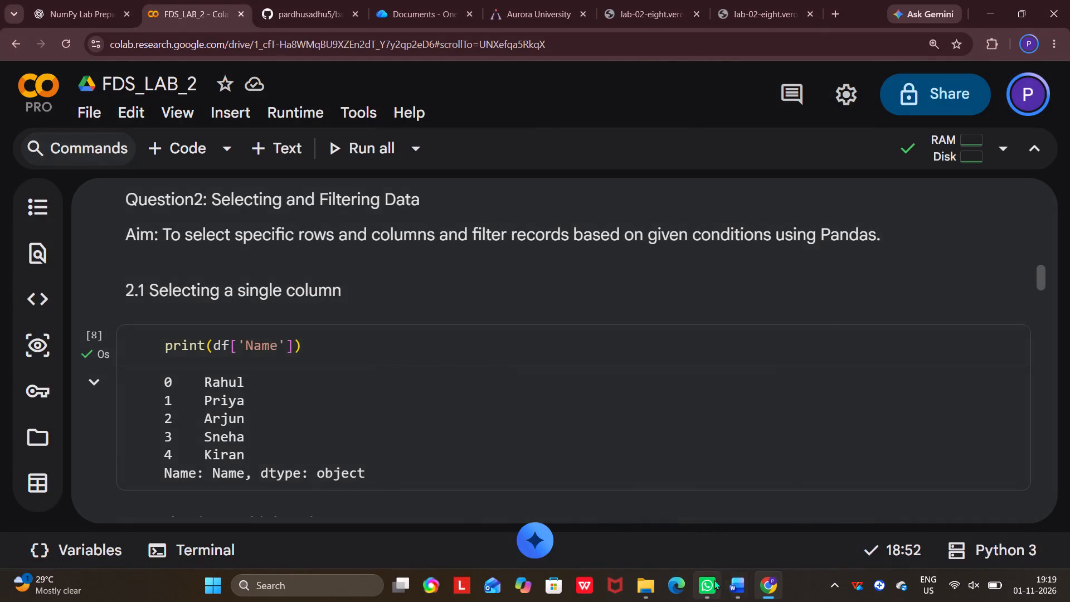
pyautogui.click(958, 520)
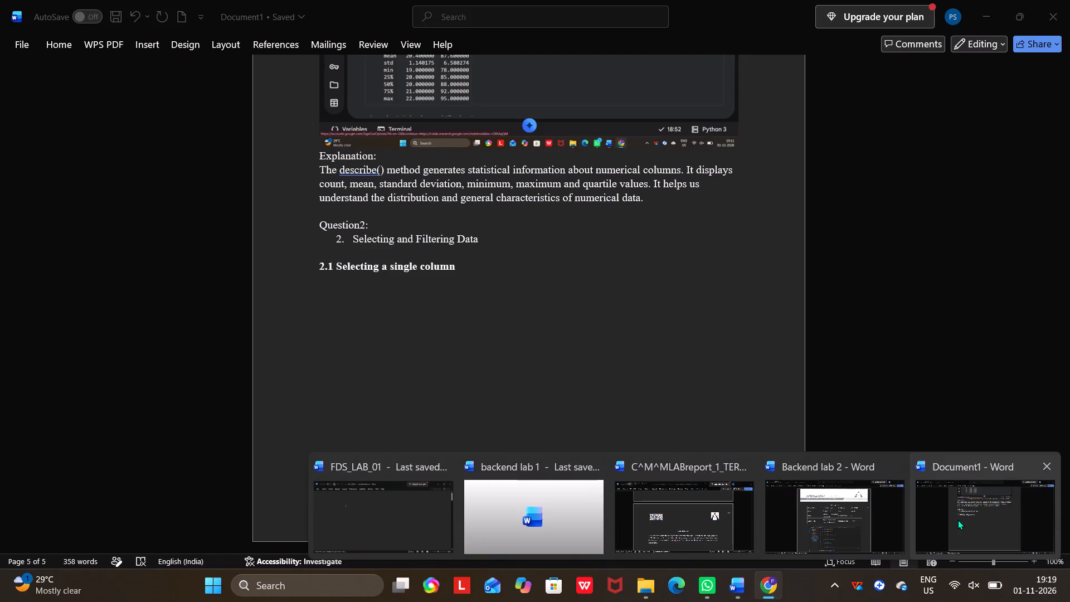
pyautogui.hotkey('ctrl', 'v')
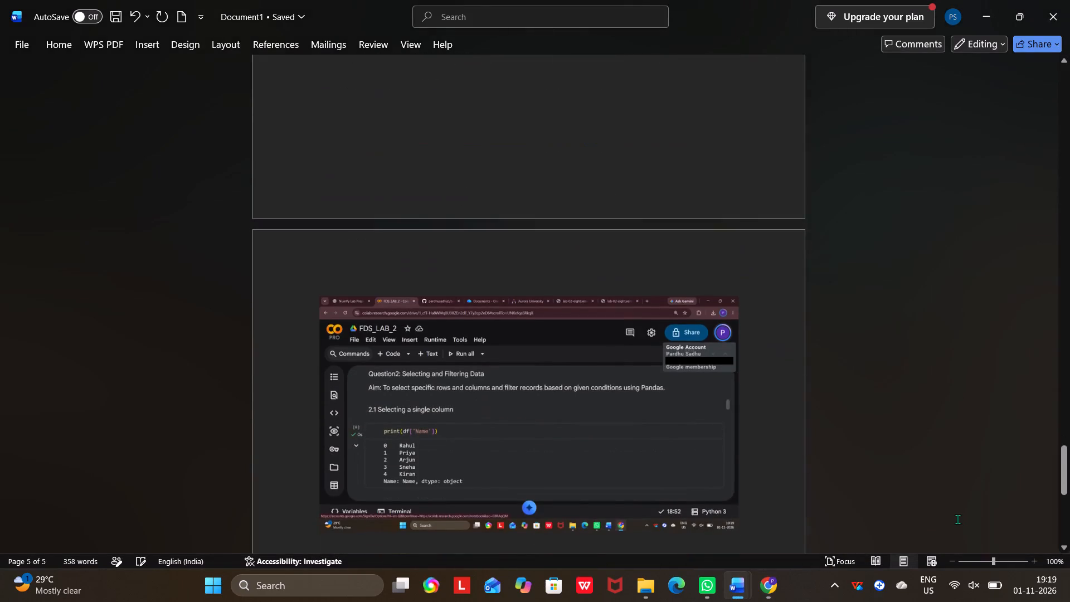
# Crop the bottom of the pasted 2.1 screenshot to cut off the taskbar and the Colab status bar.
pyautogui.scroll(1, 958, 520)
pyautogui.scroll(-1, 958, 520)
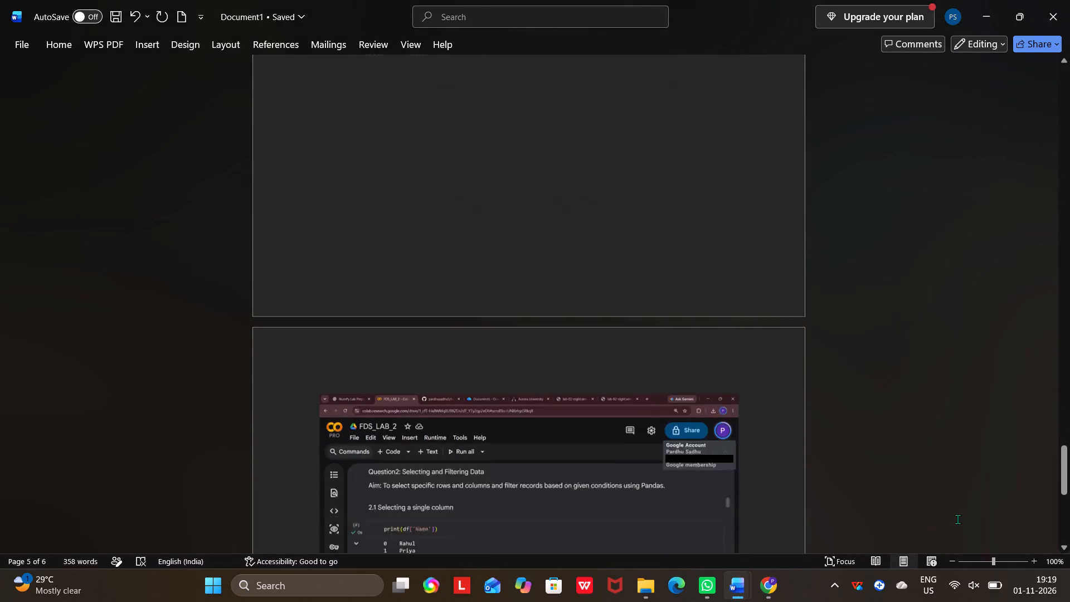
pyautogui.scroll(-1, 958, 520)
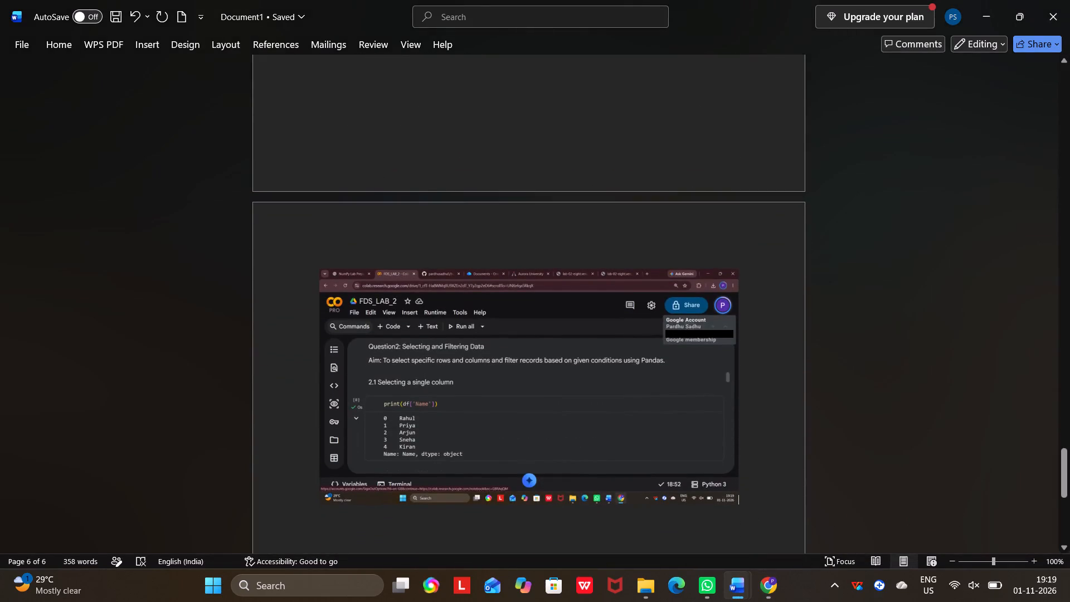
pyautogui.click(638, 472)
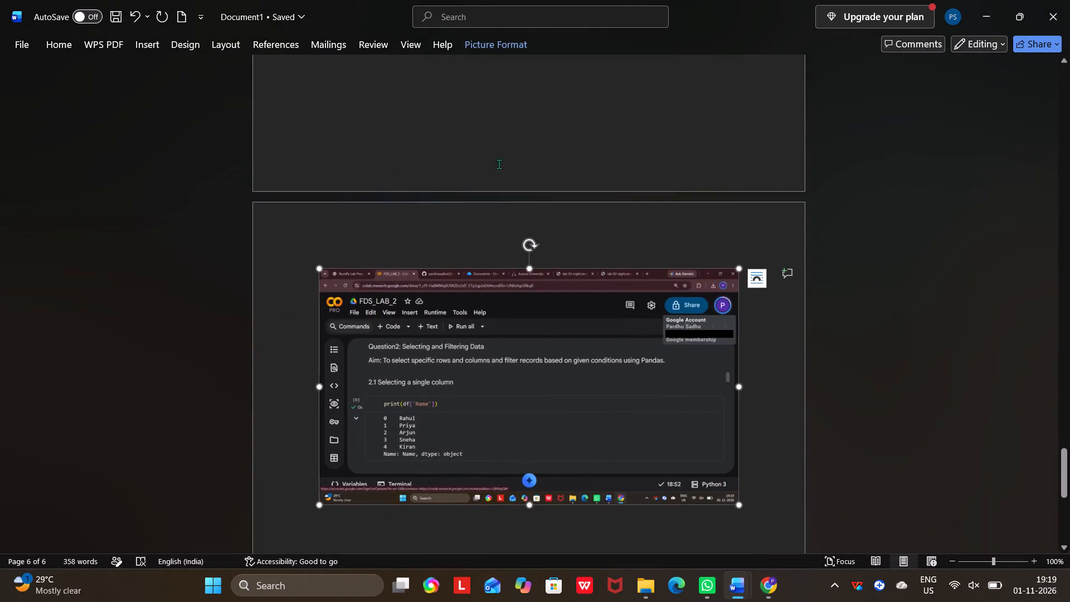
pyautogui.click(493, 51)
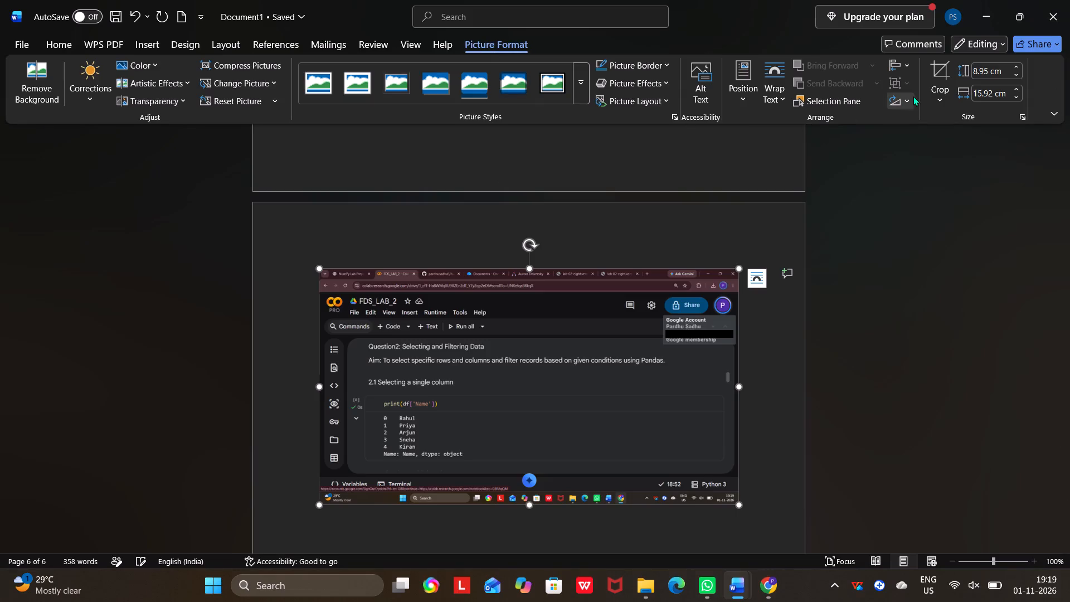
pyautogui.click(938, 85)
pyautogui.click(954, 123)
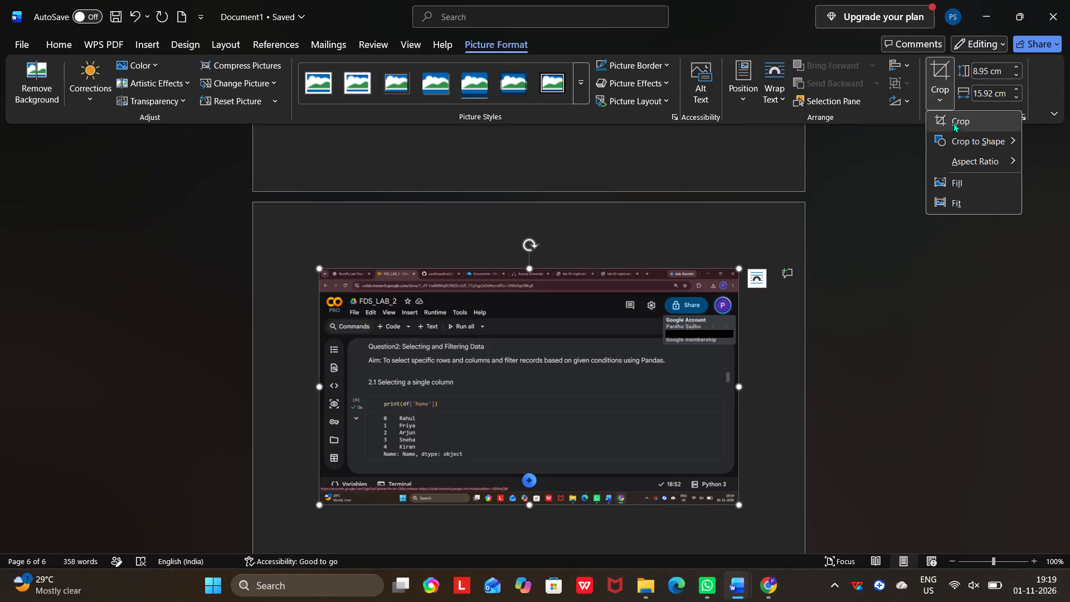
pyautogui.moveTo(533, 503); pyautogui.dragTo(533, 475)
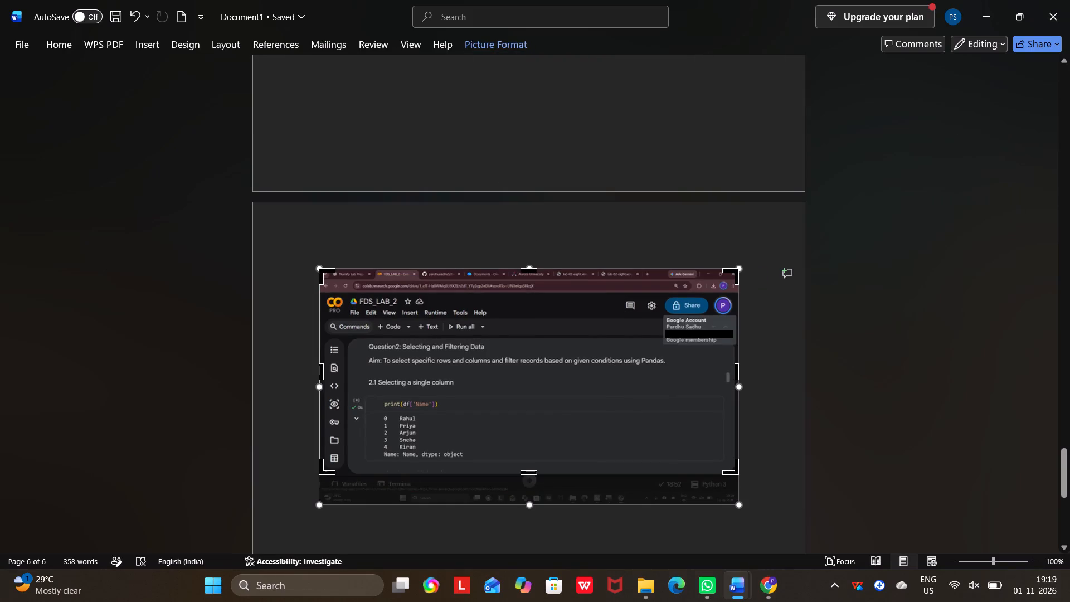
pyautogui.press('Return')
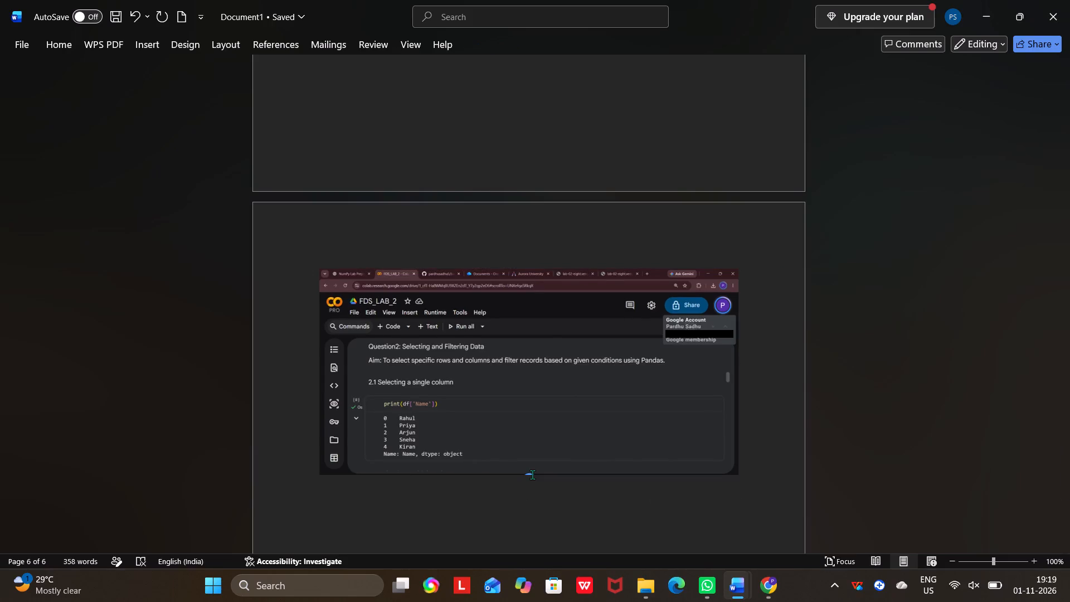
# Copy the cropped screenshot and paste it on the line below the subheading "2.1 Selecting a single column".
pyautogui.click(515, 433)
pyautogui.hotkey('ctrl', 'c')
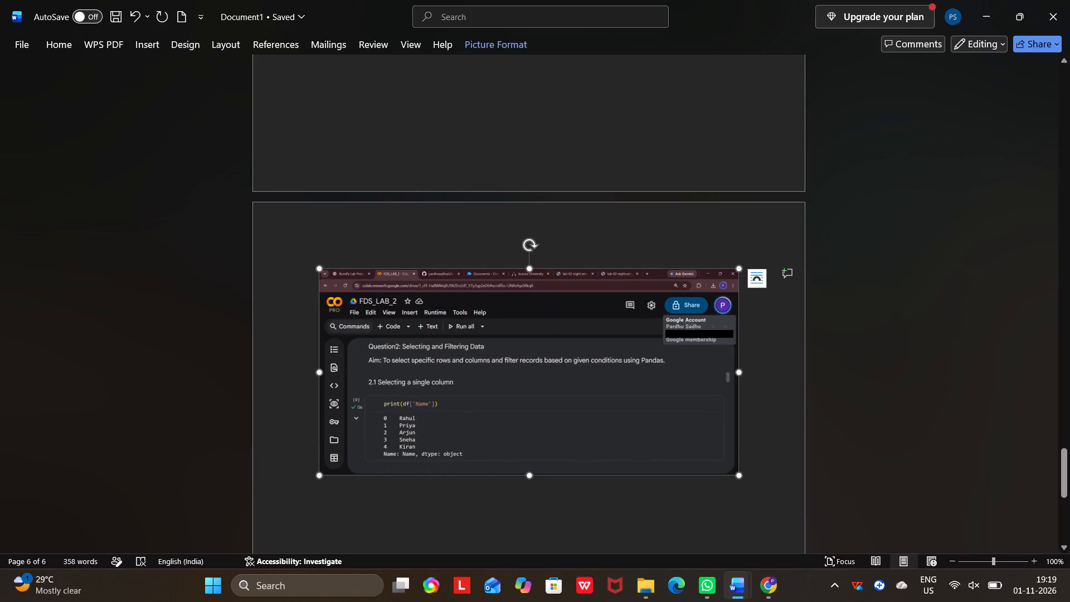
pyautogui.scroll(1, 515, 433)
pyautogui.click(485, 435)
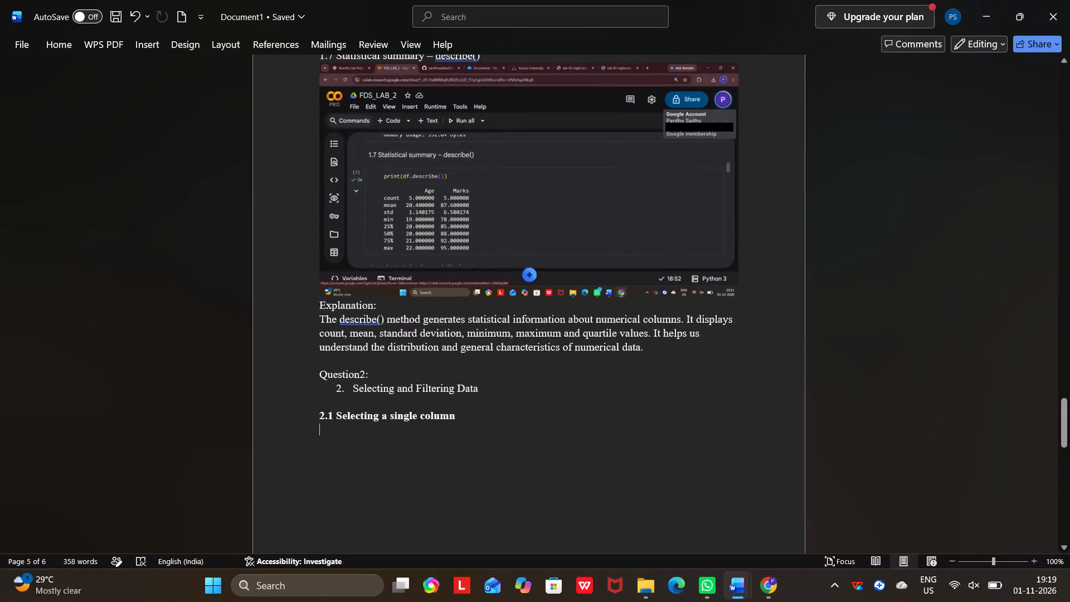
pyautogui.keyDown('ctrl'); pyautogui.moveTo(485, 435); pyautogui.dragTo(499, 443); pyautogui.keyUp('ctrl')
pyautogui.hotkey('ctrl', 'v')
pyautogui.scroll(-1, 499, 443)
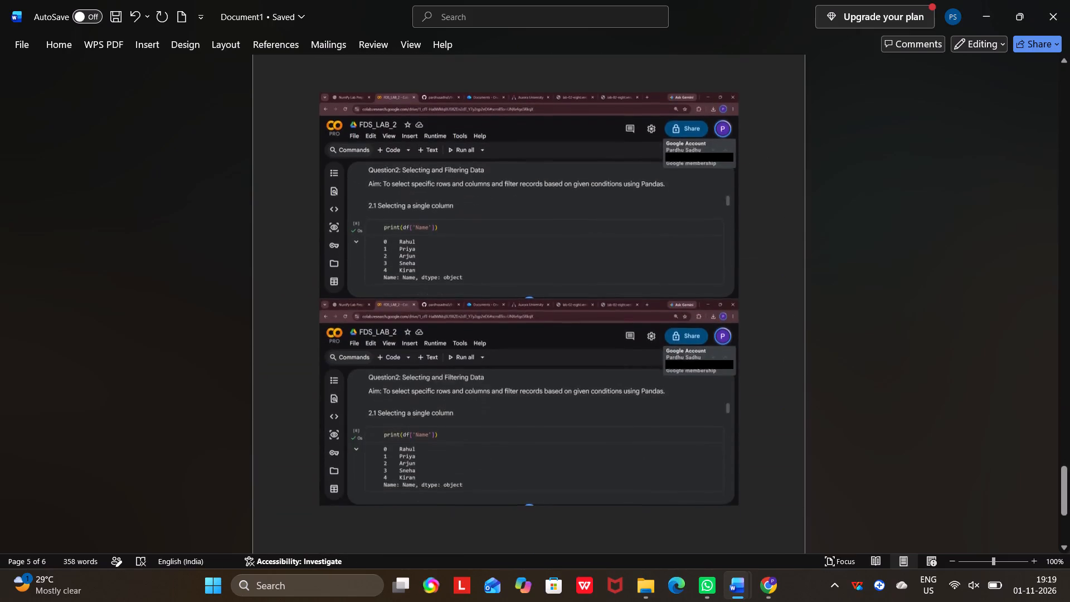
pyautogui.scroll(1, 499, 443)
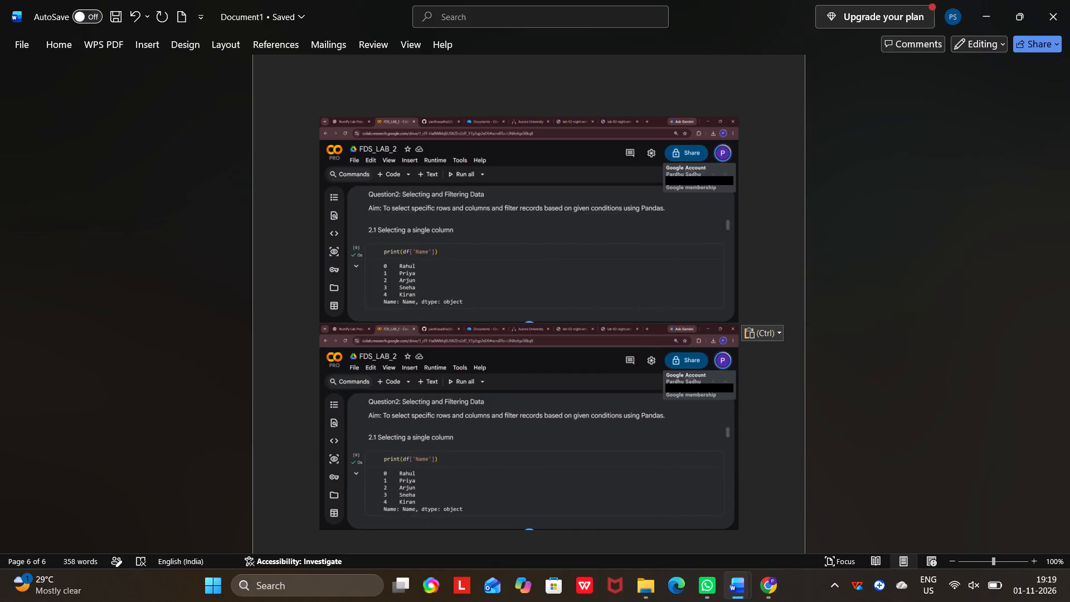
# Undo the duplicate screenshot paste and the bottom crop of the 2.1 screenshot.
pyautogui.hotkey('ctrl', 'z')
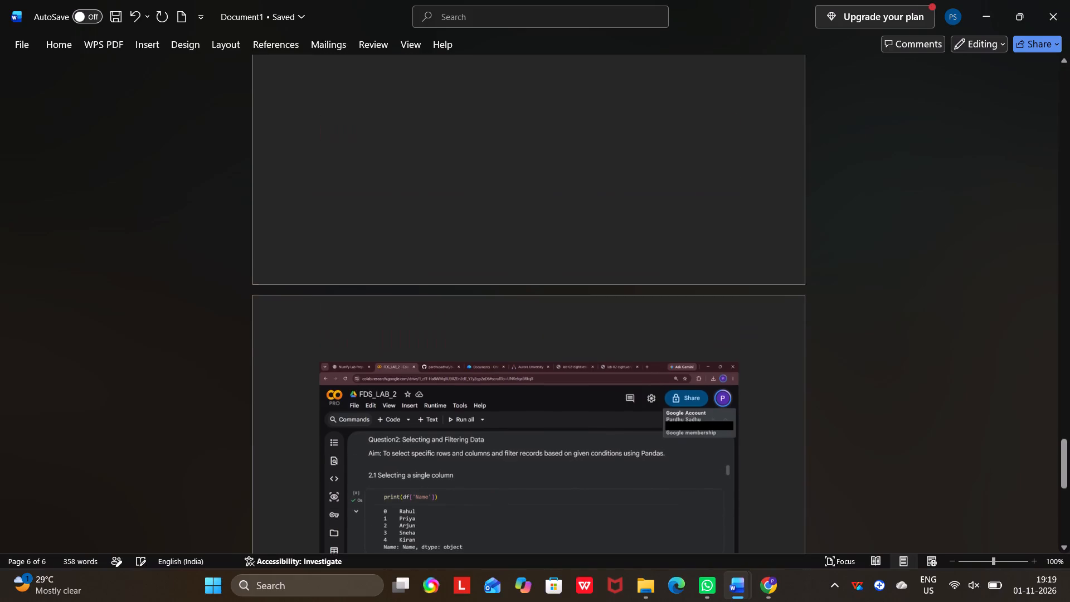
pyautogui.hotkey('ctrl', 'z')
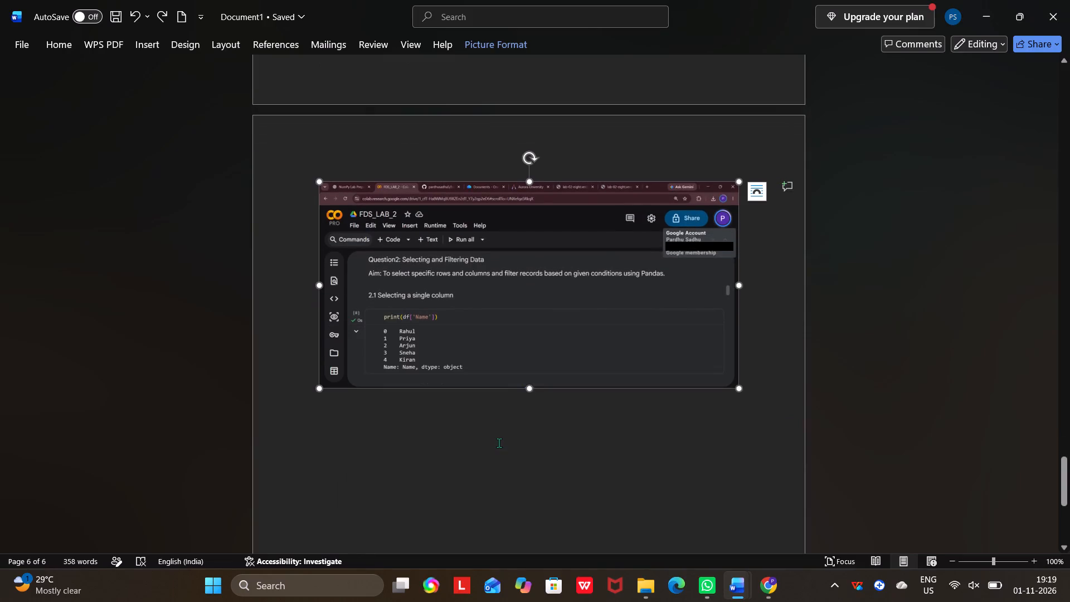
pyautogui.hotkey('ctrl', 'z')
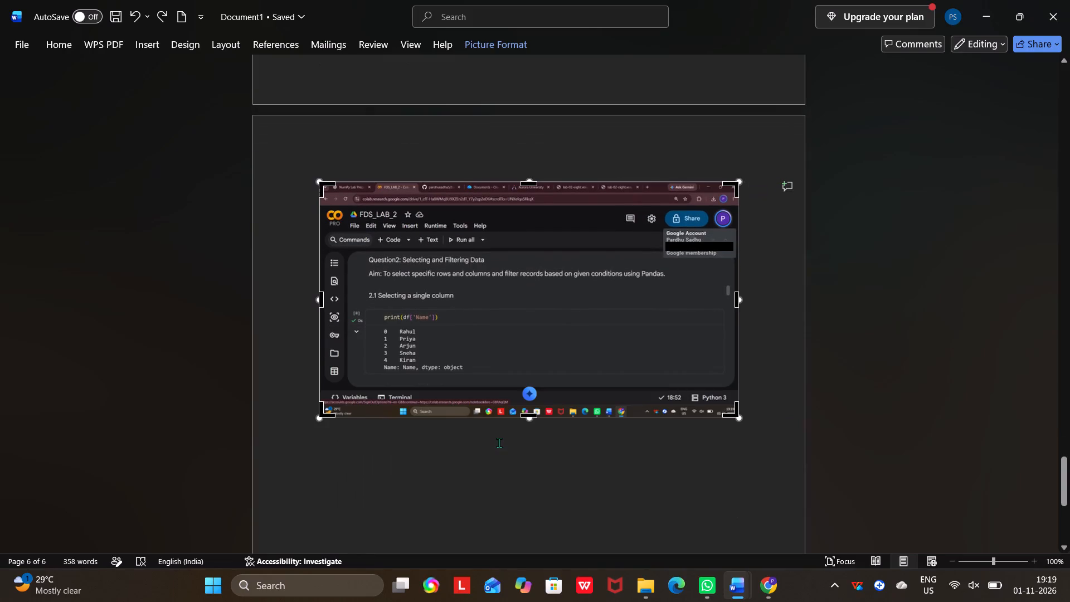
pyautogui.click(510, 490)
# Insert 18 blank lines after the describe() explanation to push "Question2:" and its headings onto the page with the 2.1 screenshot.
pyautogui.scroll(1, 510, 490)
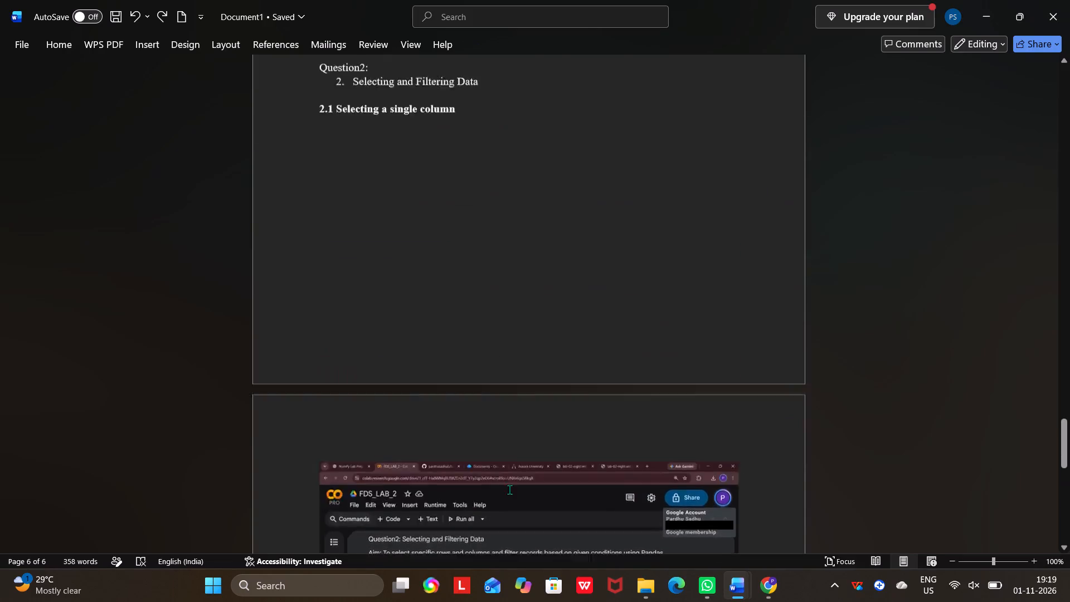
pyautogui.scroll(1, 510, 490)
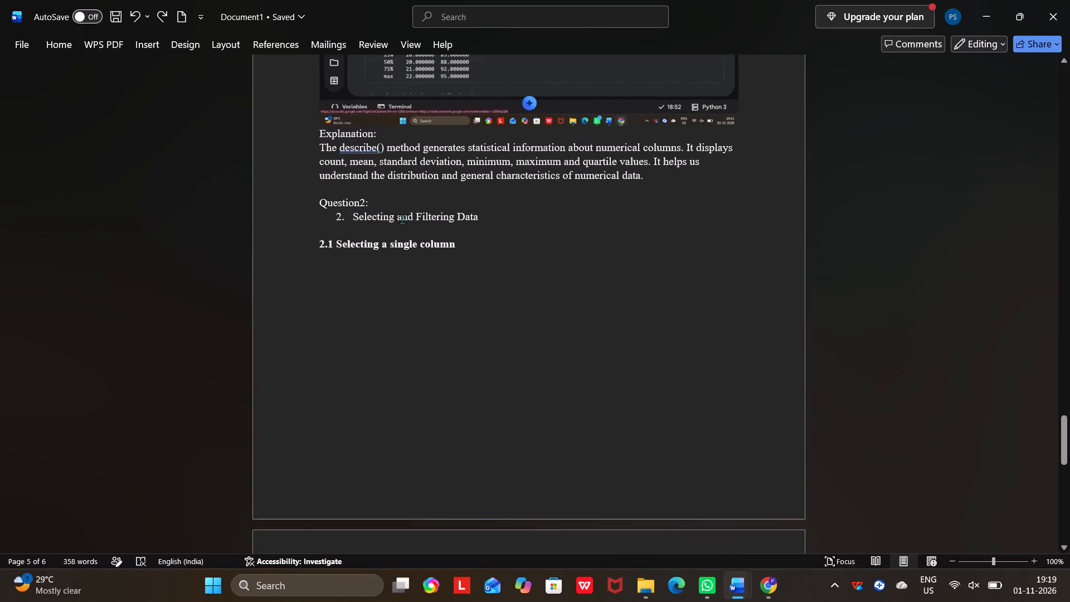
pyautogui.scroll(1, 383, 193)
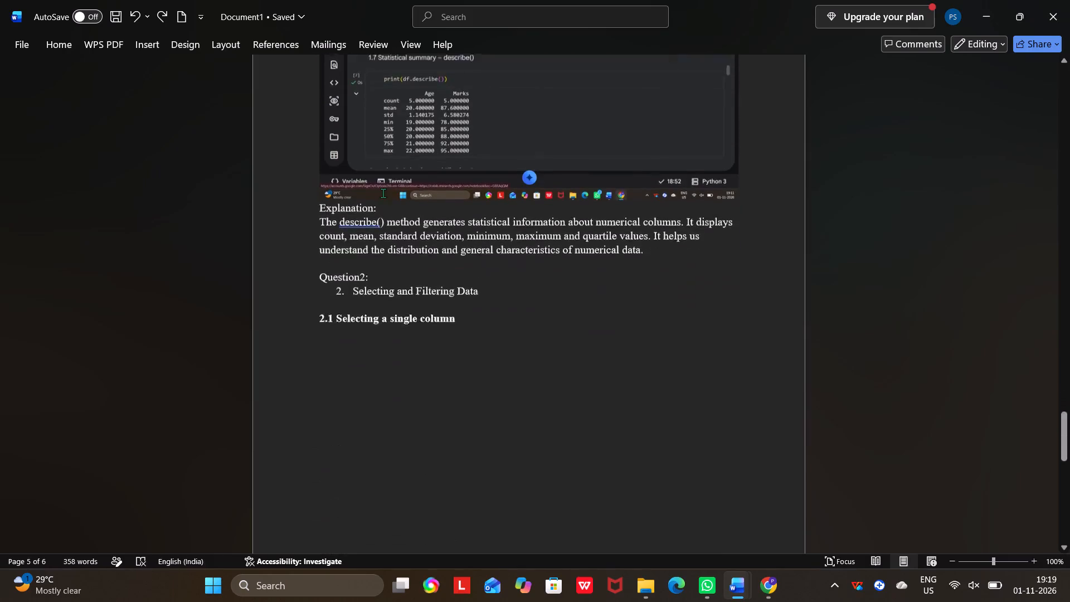
pyautogui.hscroll(1, 640, 201)
pyautogui.click(678, 202)
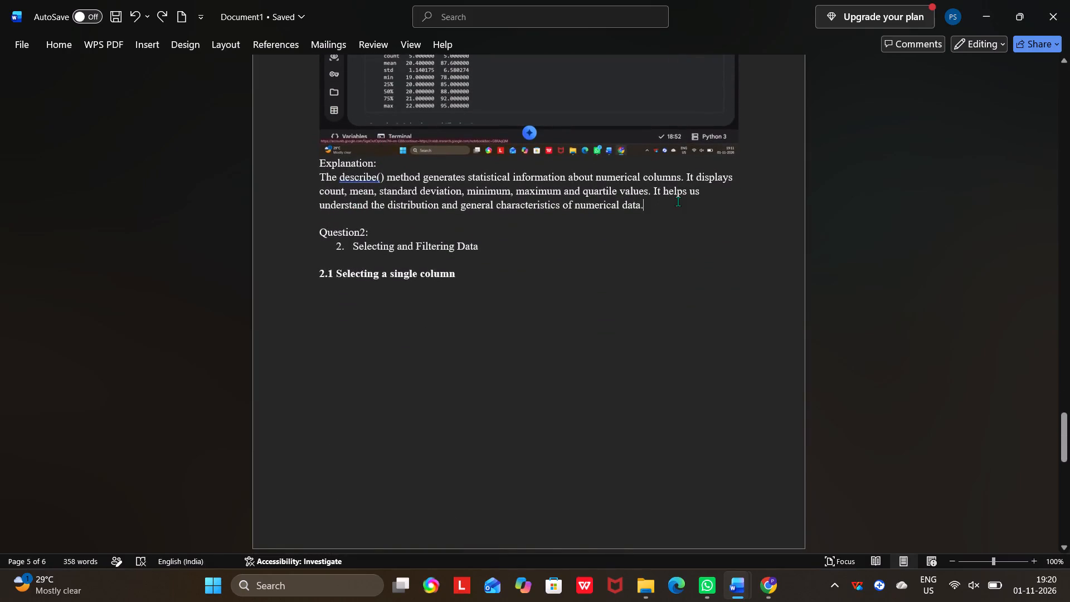
pyautogui.press('Return')
pyautogui.press('Return')
pyautogui.press('Return')
pyautogui.press('Return')
pyautogui.press('Return')
pyautogui.press('Return')
pyautogui.press('Return')
pyautogui.press('Return')
pyautogui.press('Return')
pyautogui.press('Return')
pyautogui.press('Return')
pyautogui.press('Return')
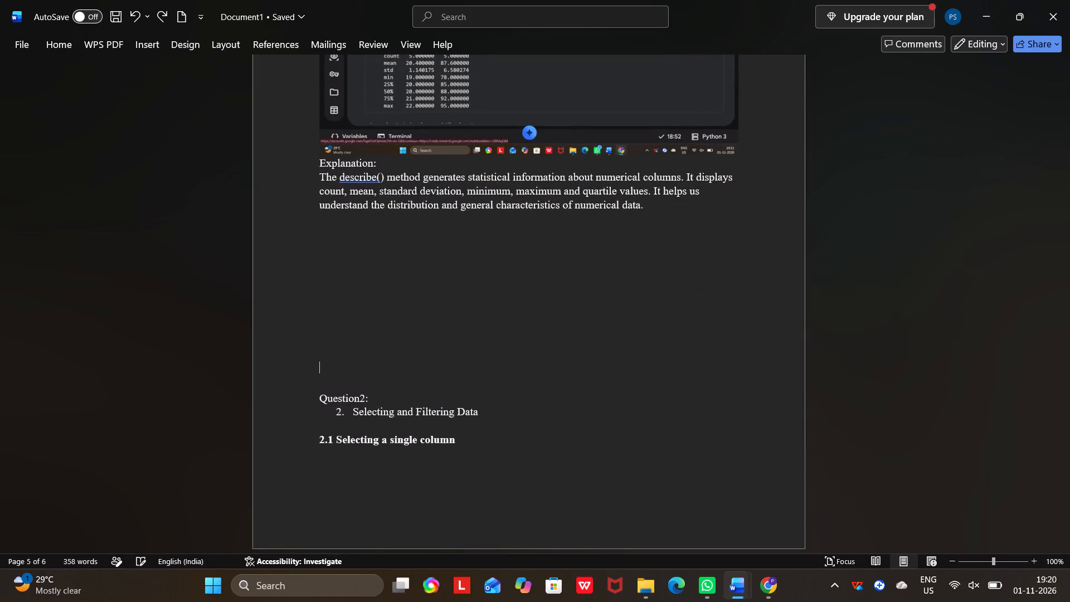
pyautogui.press('Return')
pyautogui.press('Return')
pyautogui.press('Return')
pyautogui.press('Return')
pyautogui.press('Return')
pyautogui.press('Return')
pyautogui.scroll(-1, 678, 202)
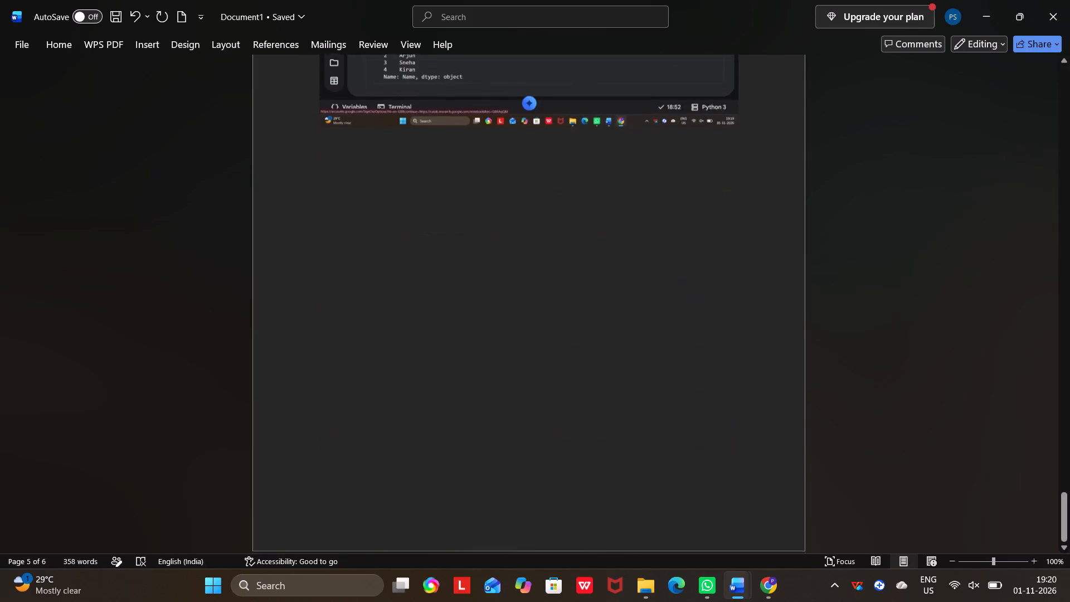
pyautogui.scroll(1, 678, 202)
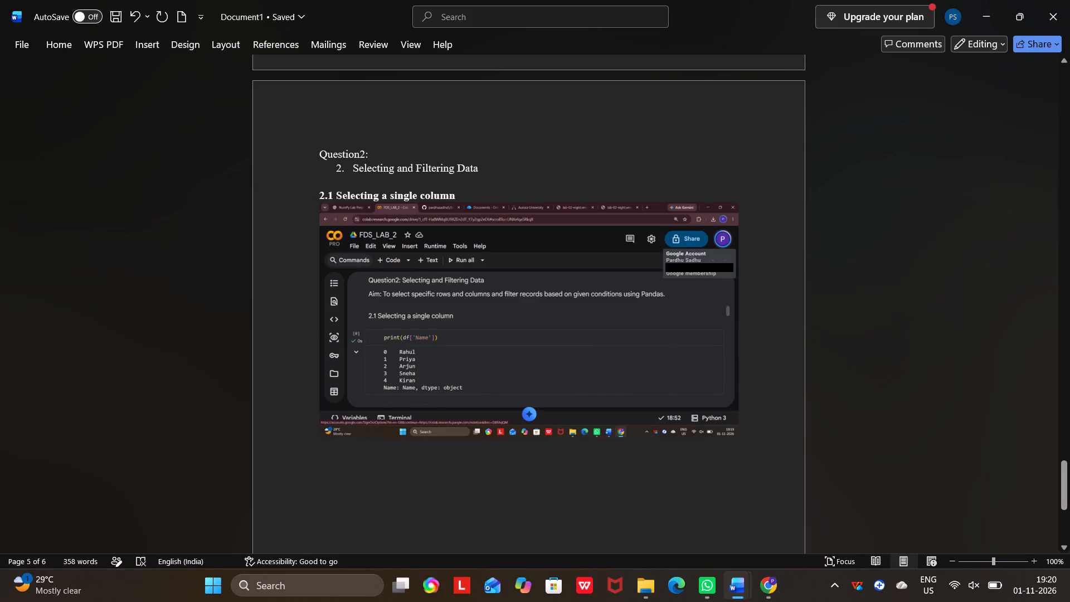
# Add a blank line and an empty unindented line at the left margin below the 2.1 screenshot.
pyautogui.click(741, 449)
pyautogui.press('Return')
pyautogui.press('BackSpace')
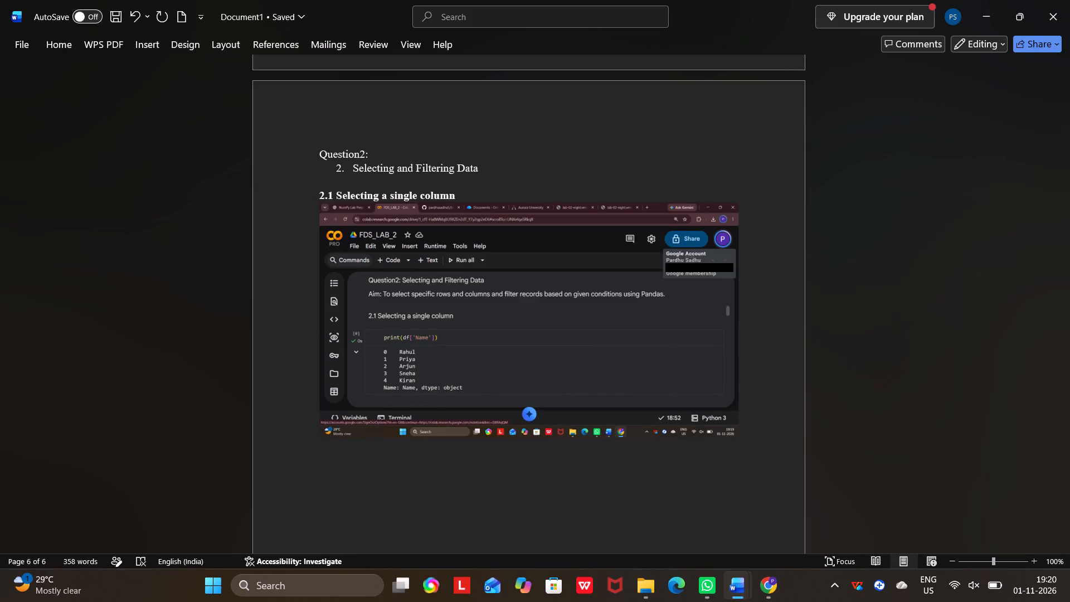
pyautogui.press('Return')
pyautogui.press('Return')
pyautogui.press('Left')
pyautogui.press('BackSpace')
pyautogui.press('BackSpace')
pyautogui.press('Return')
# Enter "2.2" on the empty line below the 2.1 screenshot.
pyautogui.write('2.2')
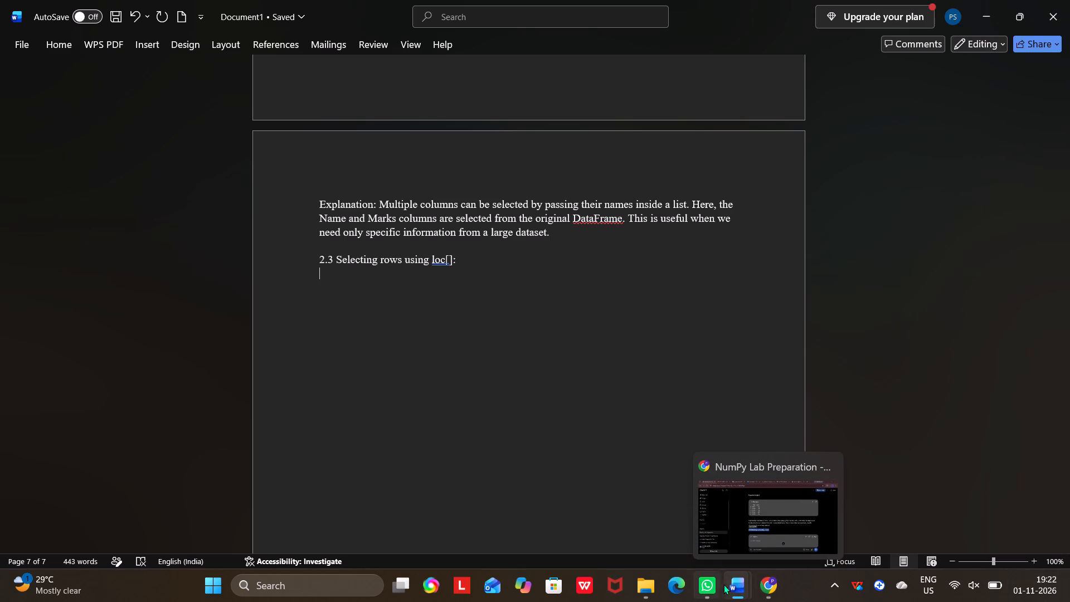
# Bring Colab's section 2.3 heading, code and full output into view, enlarged by one zoom level.
pyautogui.click(759, 531)
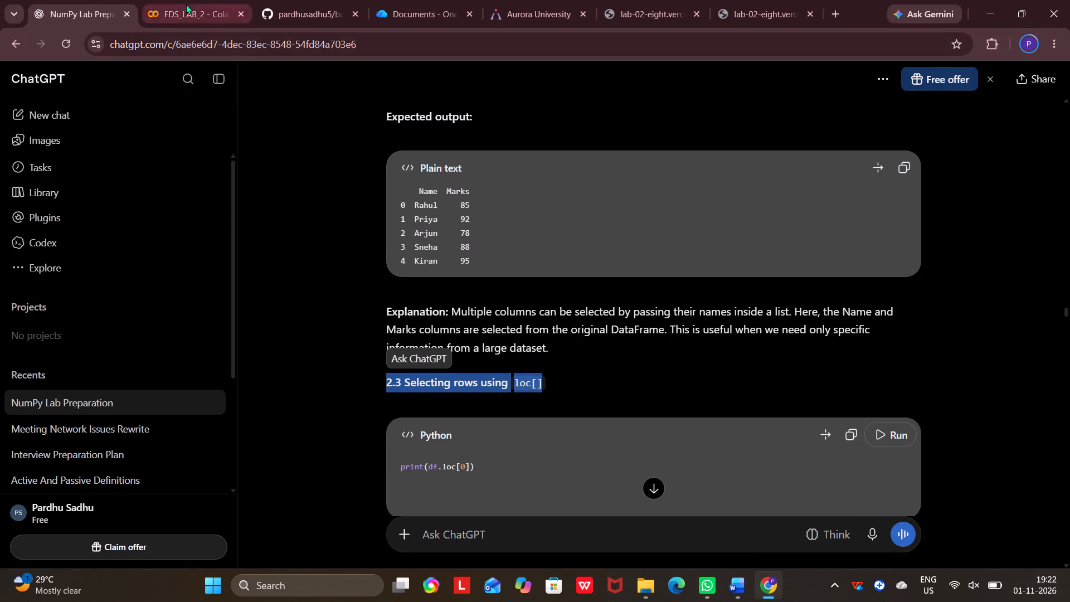
pyautogui.click(186, 4)
pyautogui.scroll(-1, 397, 273)
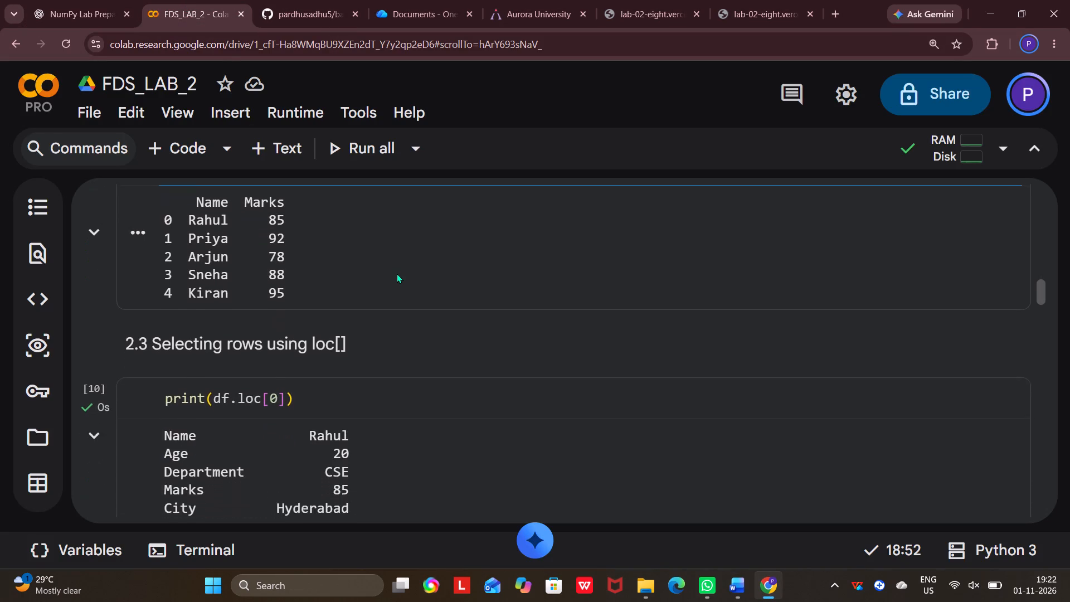
pyautogui.scroll(1, 397, 273)
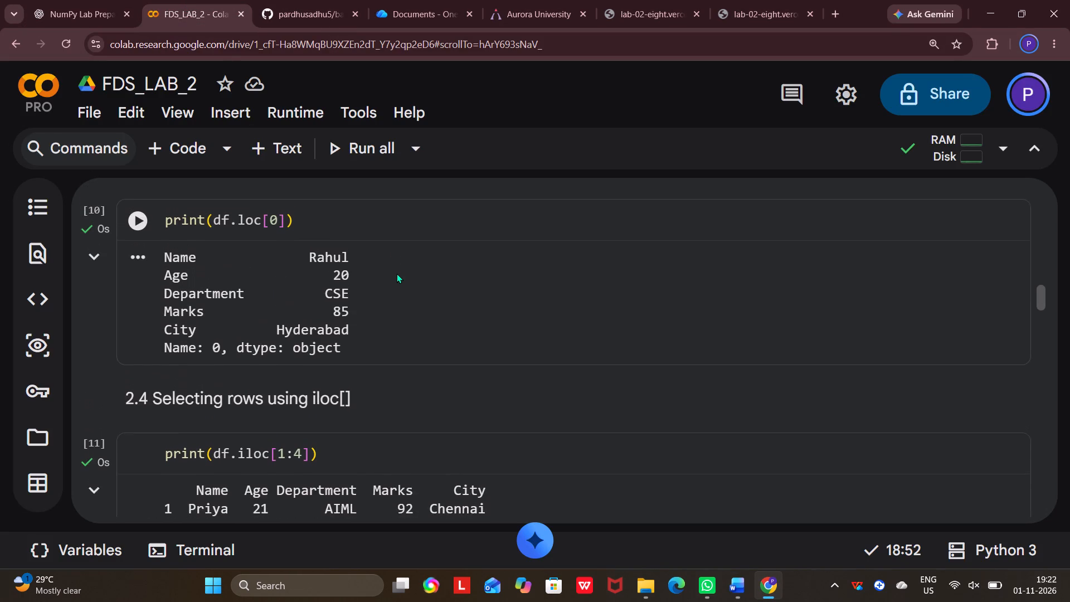
pyautogui.scroll(2, 397, 273)
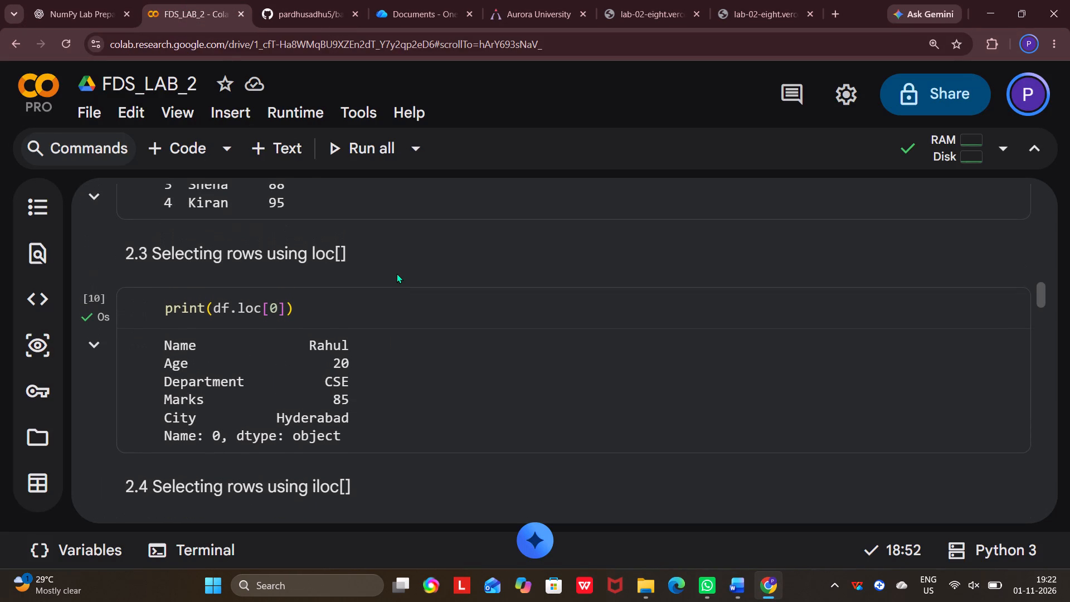
pyautogui.hotkey('ctrl', '=')
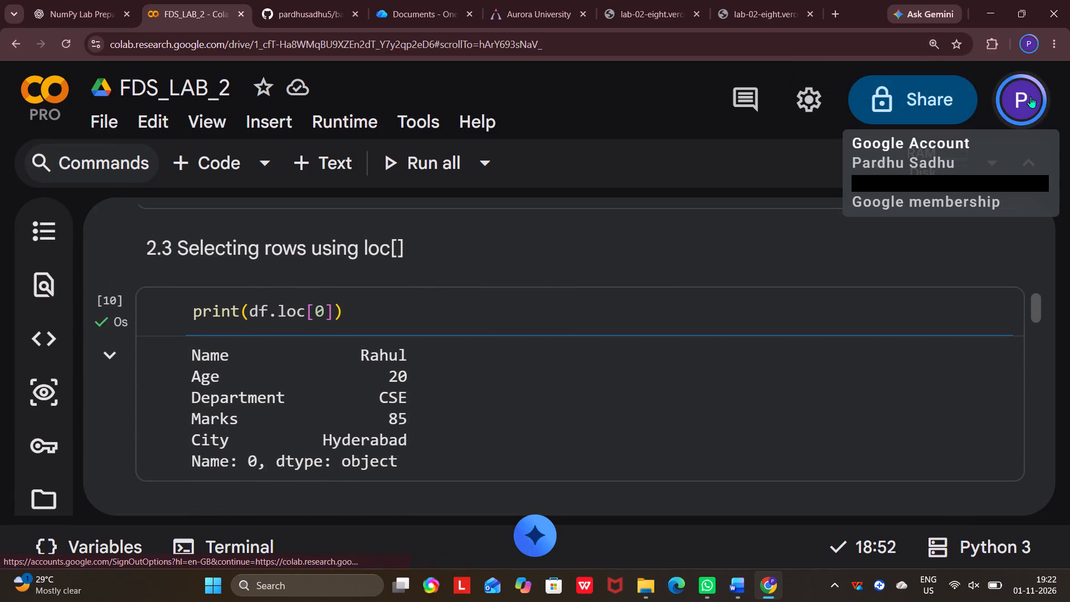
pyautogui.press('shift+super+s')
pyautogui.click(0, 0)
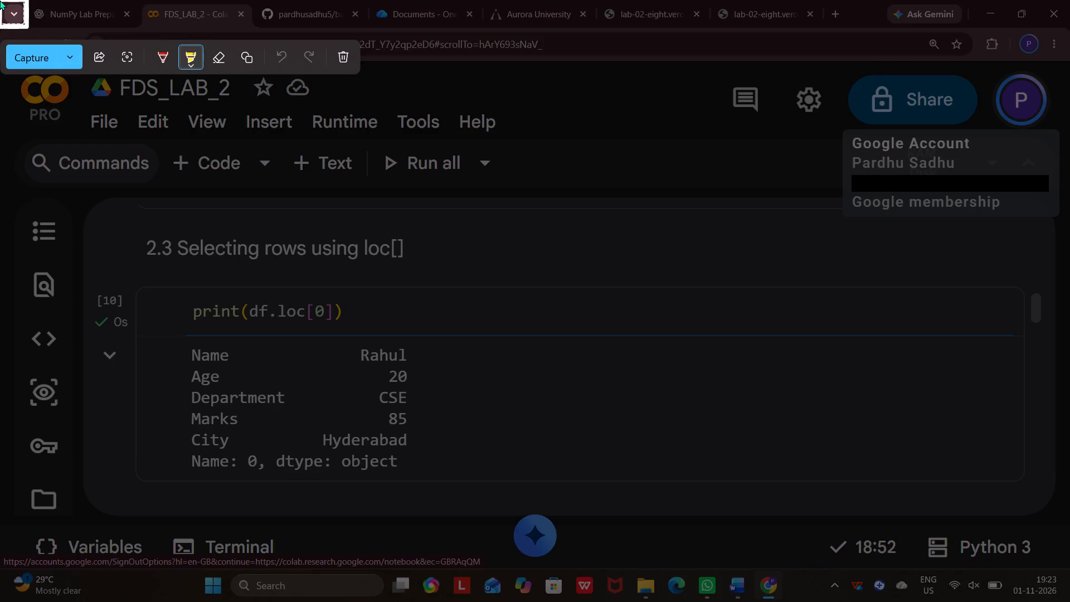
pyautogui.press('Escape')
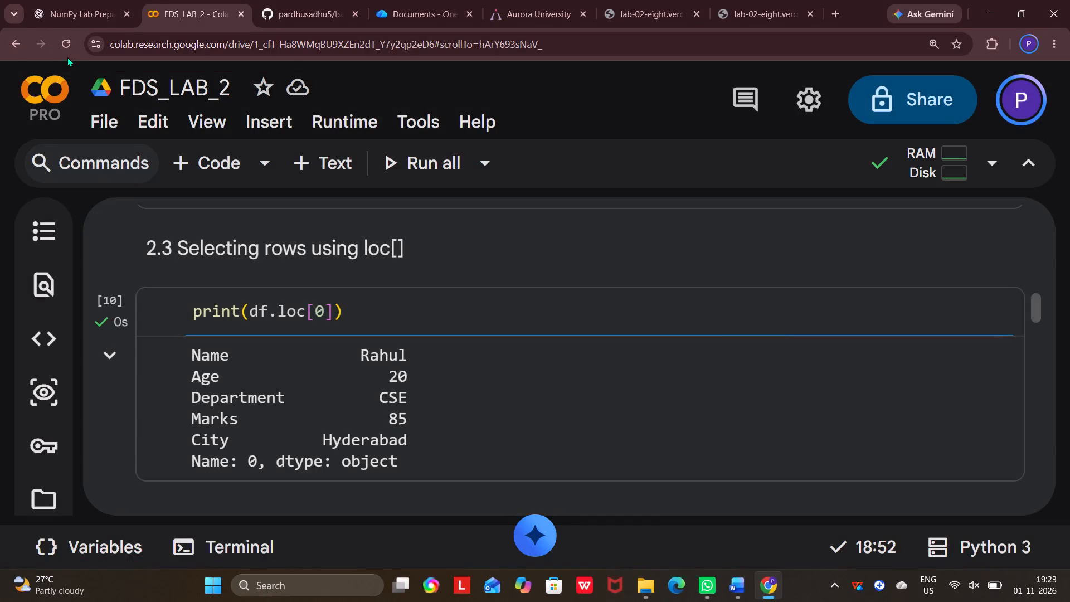
# Capture Colab's 2.3 loc[] code and output from the address bar down to the taskbar, and paste it under the 2.3 heading in Word.
pyautogui.press('shift+super+s')
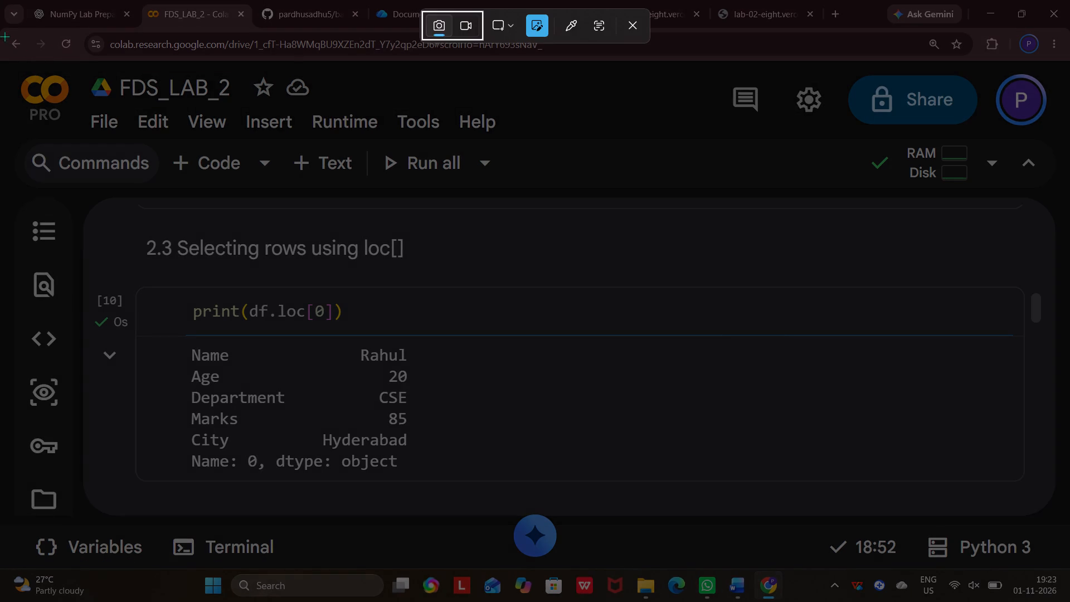
pyautogui.moveTo(0, 31); pyautogui.dragTo(936, 601)
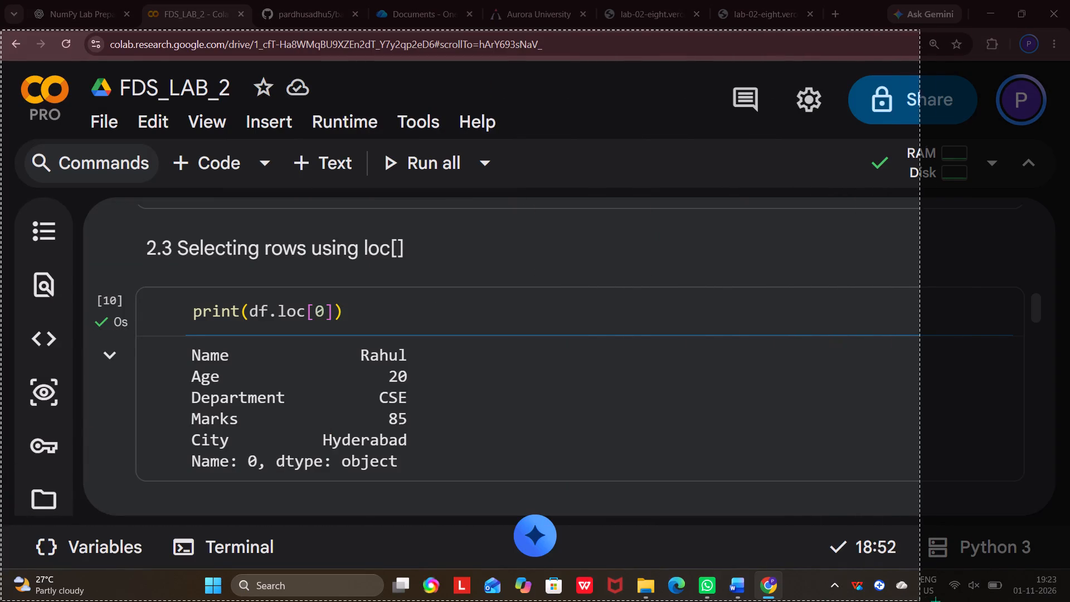
pyautogui.moveTo(936, 601); pyautogui.dragTo(1069, 597)
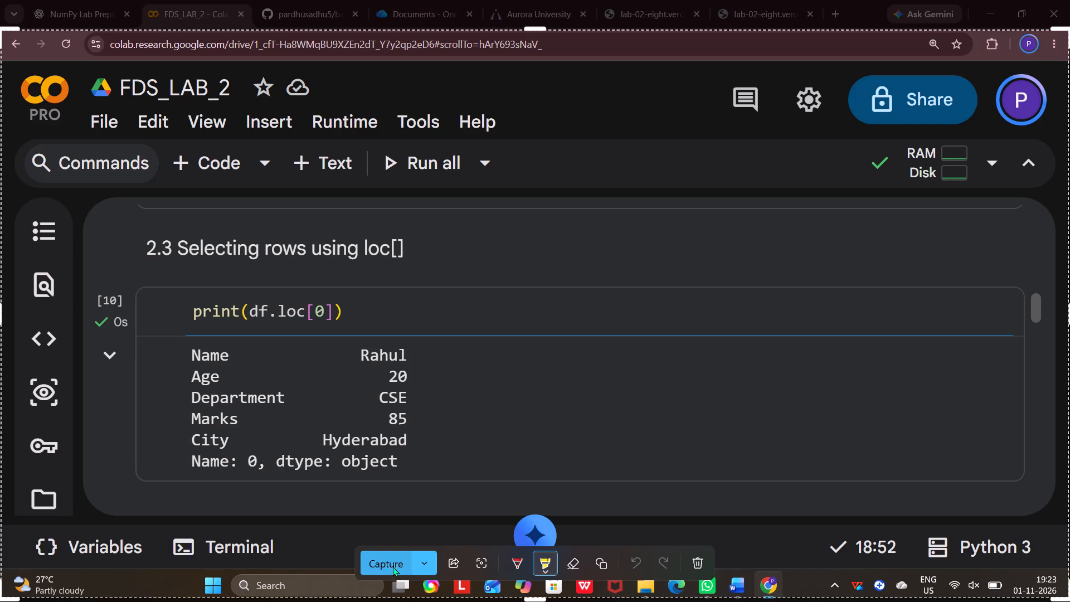
pyautogui.click(393, 566)
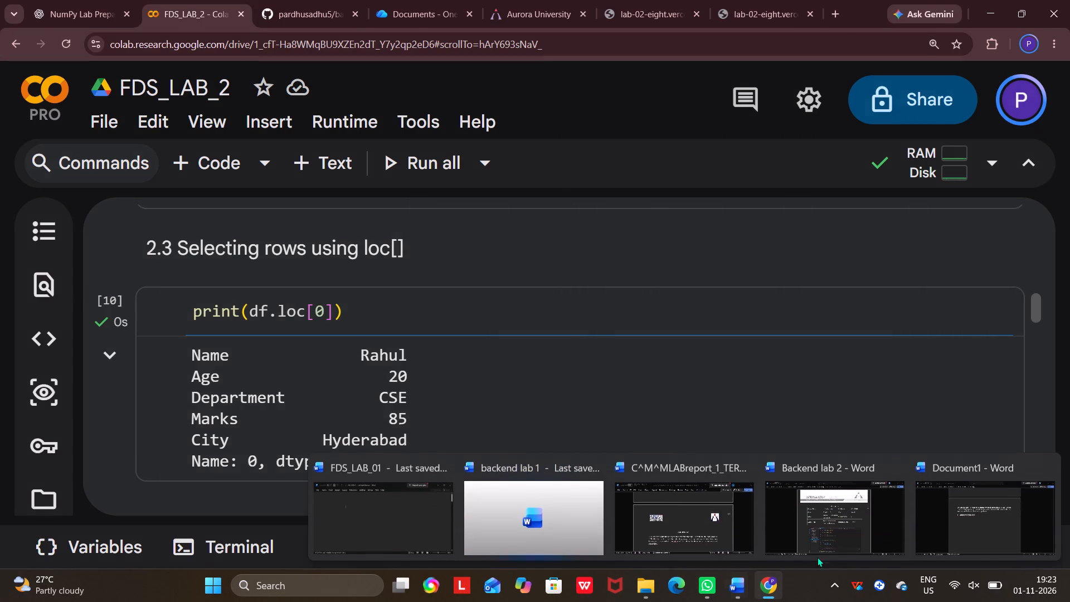
pyautogui.click(976, 516)
pyautogui.hotkey('ctrl', 'v')
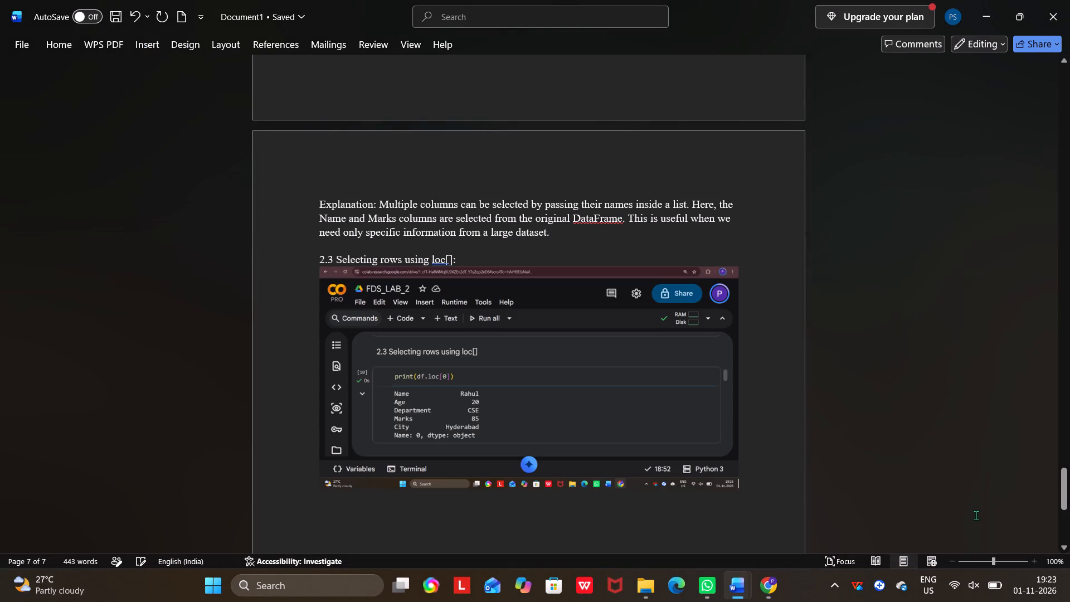
# Add the label "Explanation:" on the line below the 2.3 screenshot and start a new line after it.
pyautogui.press('Return')
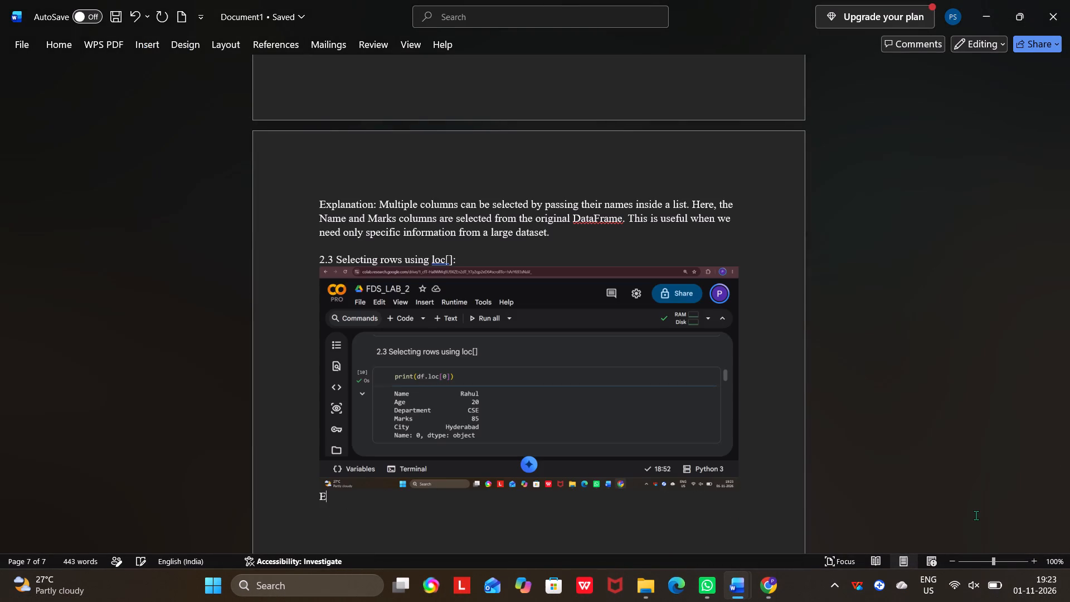
pyautogui.write('xpla')
pyautogui.write('nation')
pyautogui.hotkey('shift', 'l')
pyautogui.press('BackSpace')
pyautogui.hotkey('shift', ':')
pyautogui.press('Return')
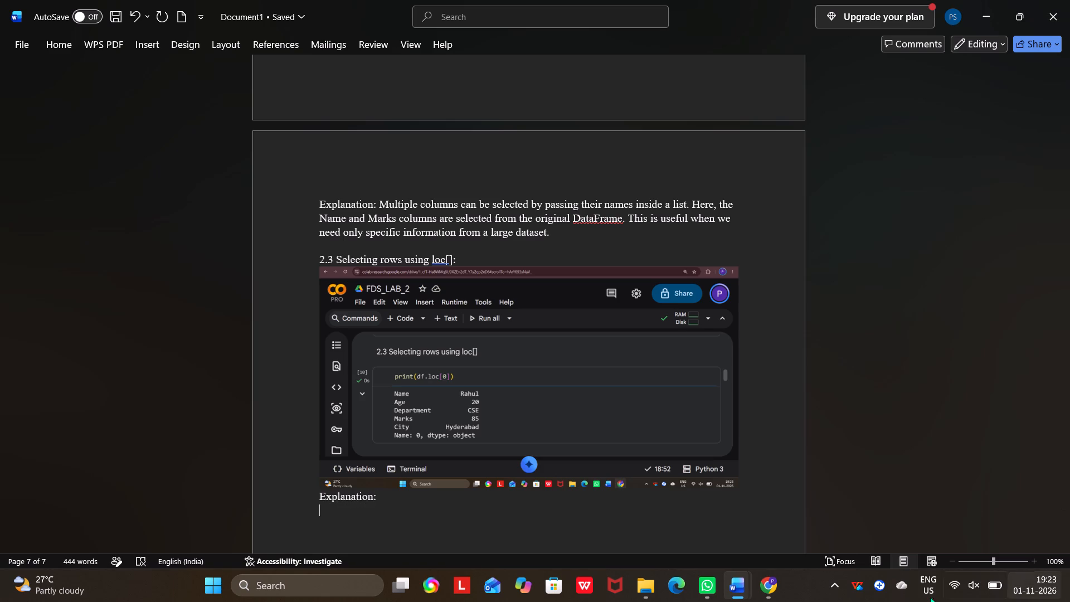
# Copy ChatGPT's section 2.3 loc[] explanation text and paste it on the line below the "Explanation:" label in Word.
pyautogui.click(782, 522)
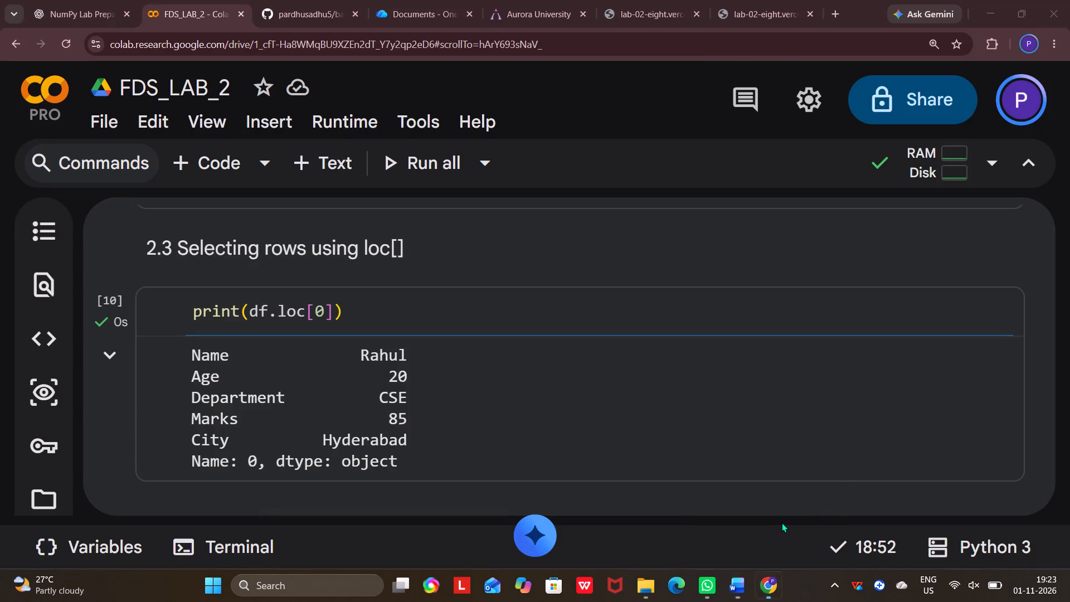
pyautogui.click(61, 0)
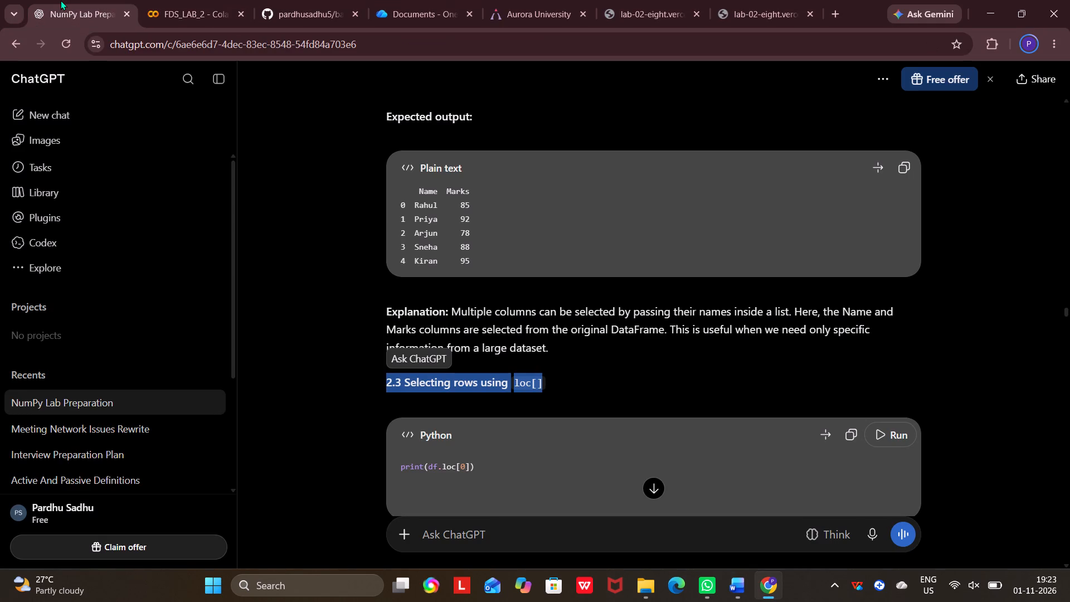
pyautogui.click(307, 307)
pyautogui.scroll(-4, 307, 307)
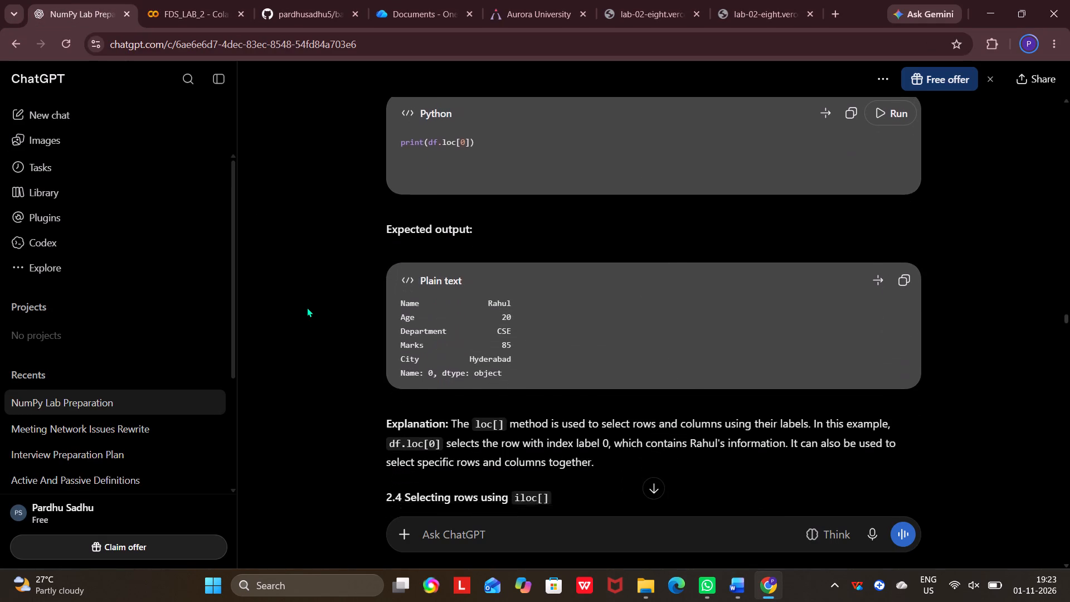
pyautogui.scroll(-1, 307, 307)
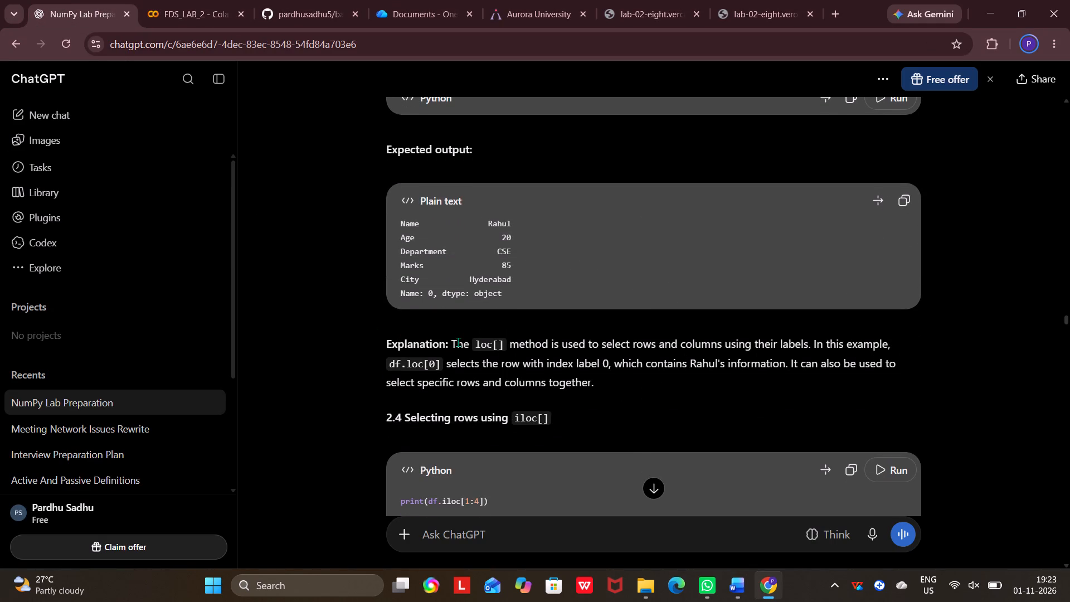
pyautogui.moveTo(454, 342); pyautogui.dragTo(499, 351)
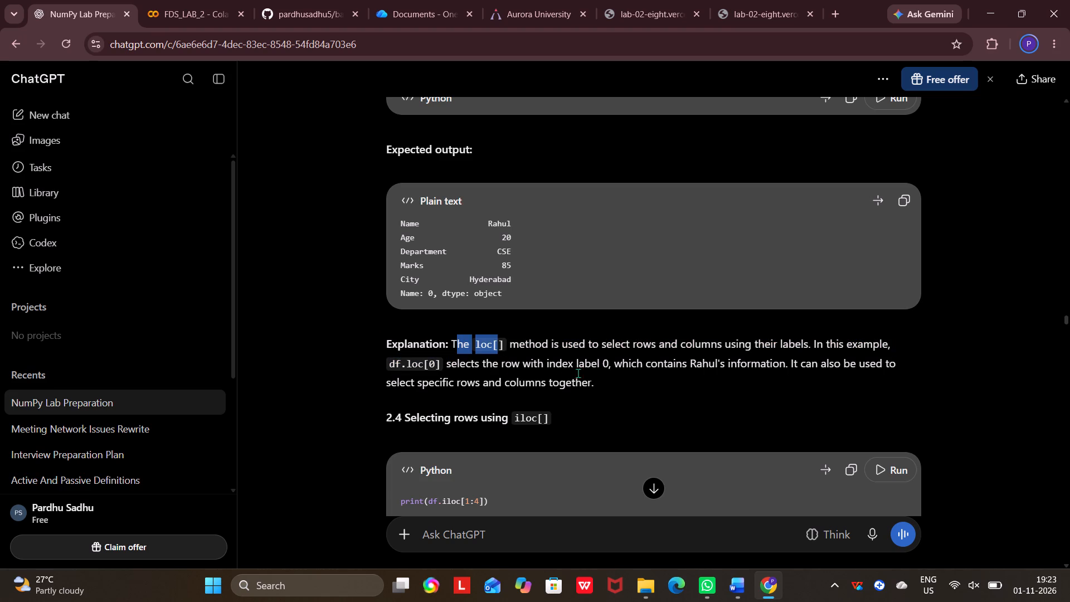
pyautogui.moveTo(599, 377); pyautogui.dragTo(457, 344)
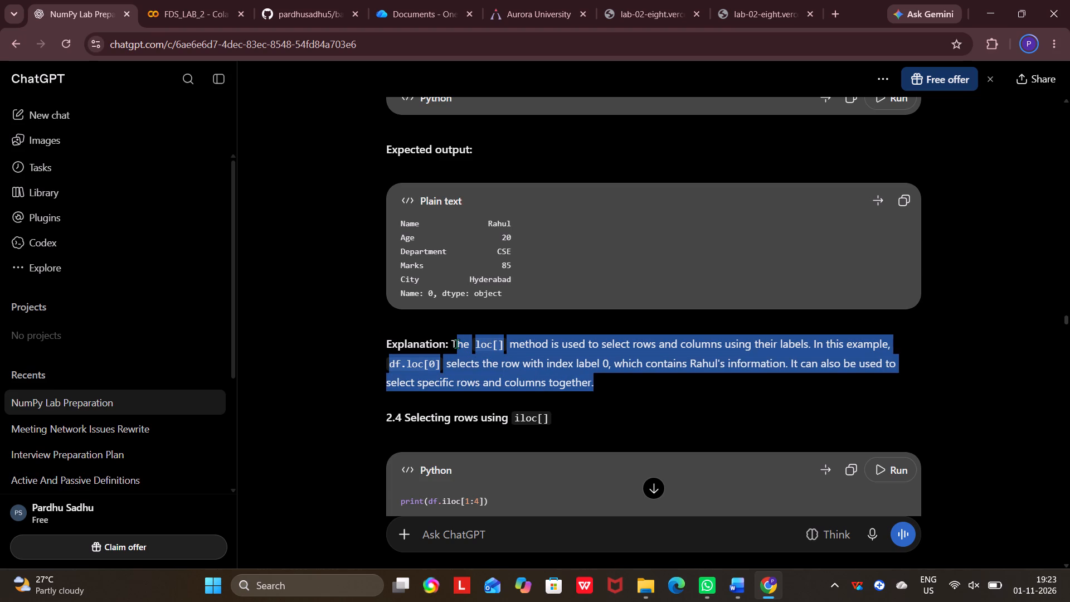
pyautogui.moveTo(457, 344); pyautogui.dragTo(453, 343)
pyautogui.hotkey('ctrl', 'c')
pyautogui.click(998, 523)
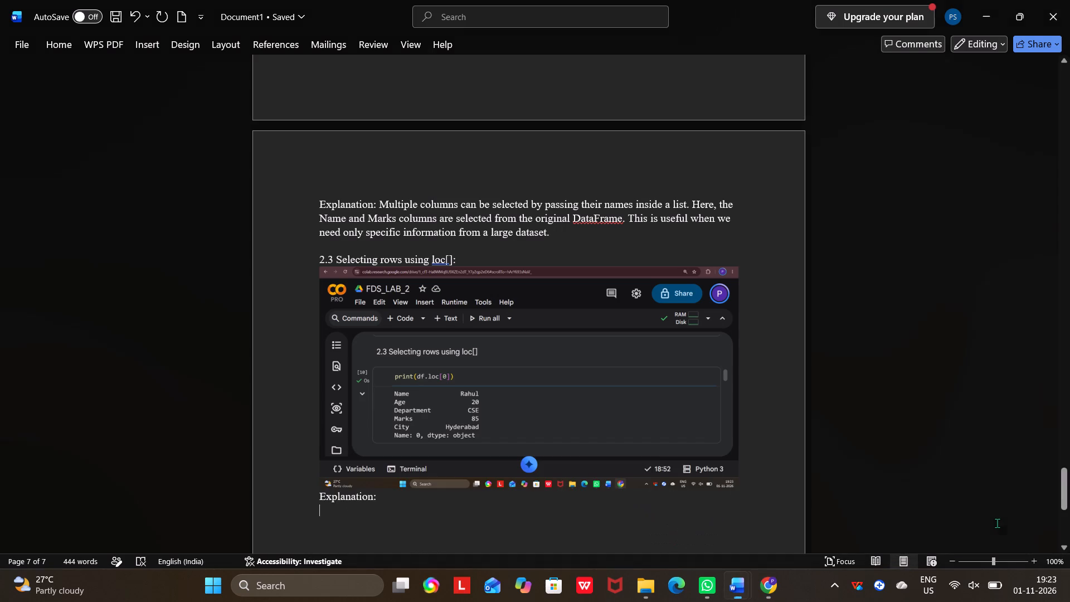
pyautogui.hotkey('ctrl', 'v')
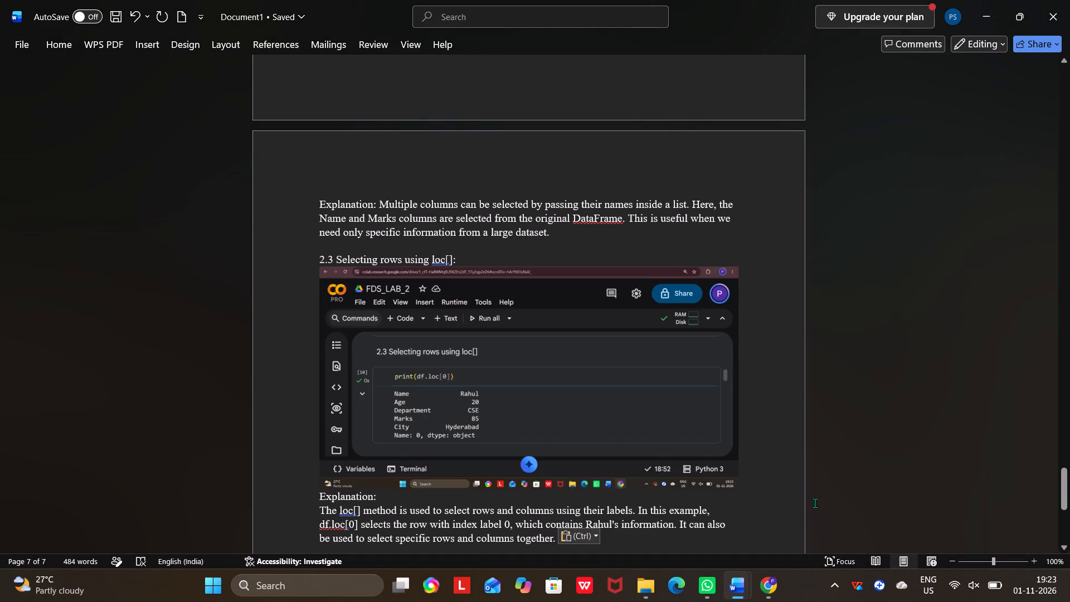
pyautogui.scroll(-1, 815, 503)
pyautogui.scroll(1, 815, 503)
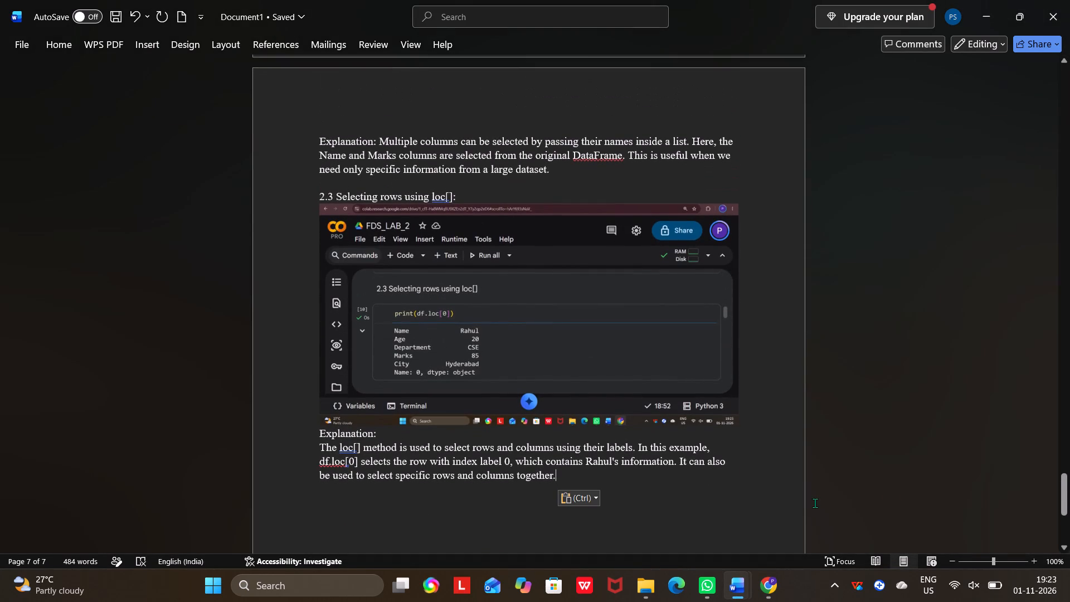
# Add the heading "2.4 Selecting rows using iloc[]:" below the 2.3 explanation in Word, copying its title from ChatGPT, and start a new line.
pyautogui.press('Return')
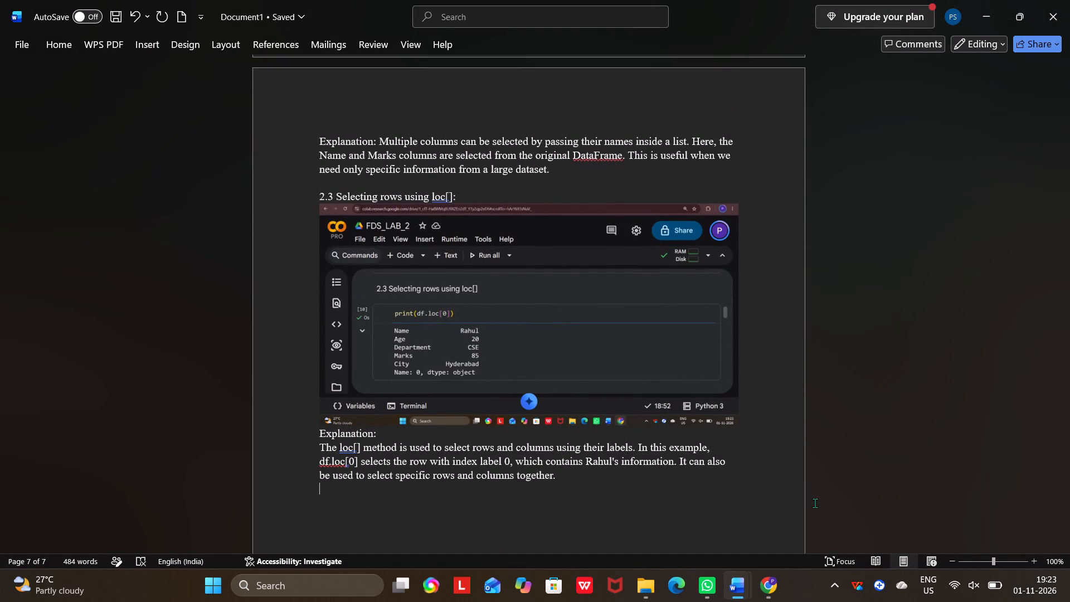
pyautogui.press('2')
pyautogui.write('.4')
pyautogui.press('space')
pyautogui.click(765, 506)
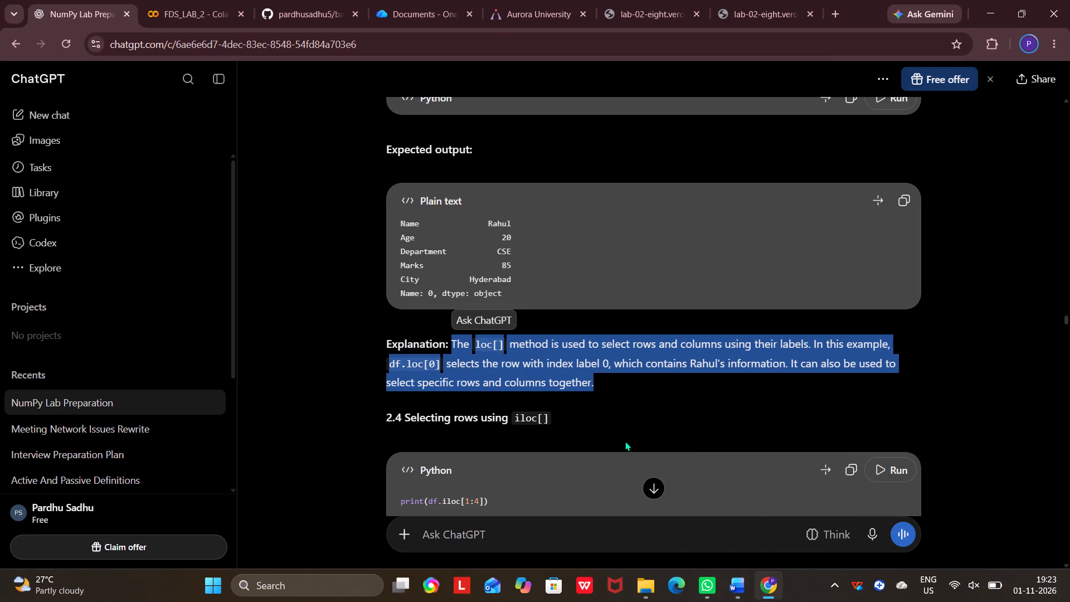
pyautogui.click(625, 441)
pyautogui.moveTo(407, 418); pyautogui.dragTo(479, 415)
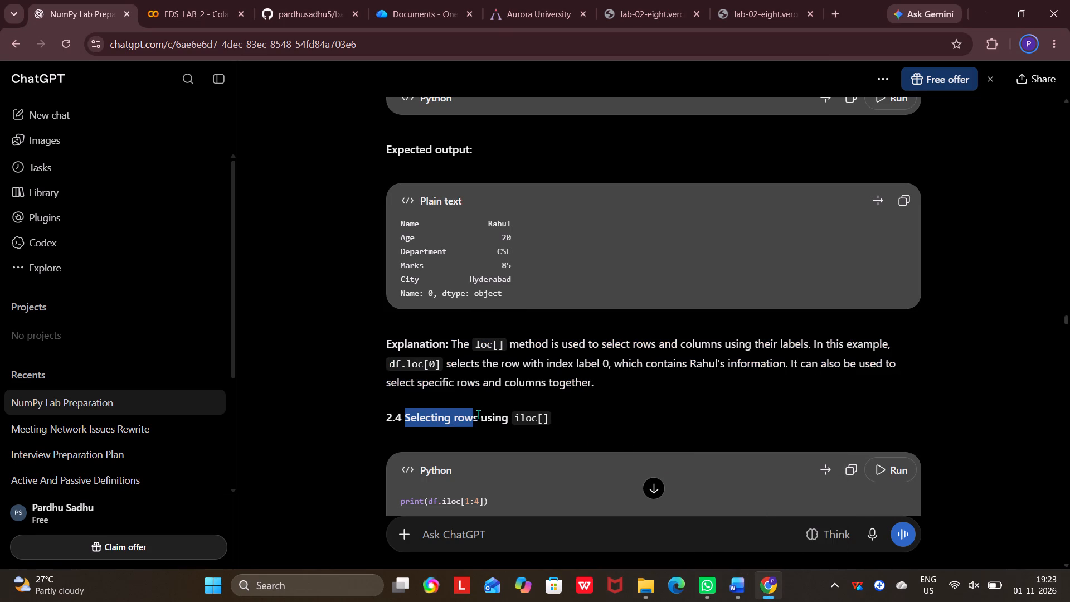
pyautogui.moveTo(479, 415); pyautogui.dragTo(560, 417)
pyautogui.hotkey('ctrl', 'c')
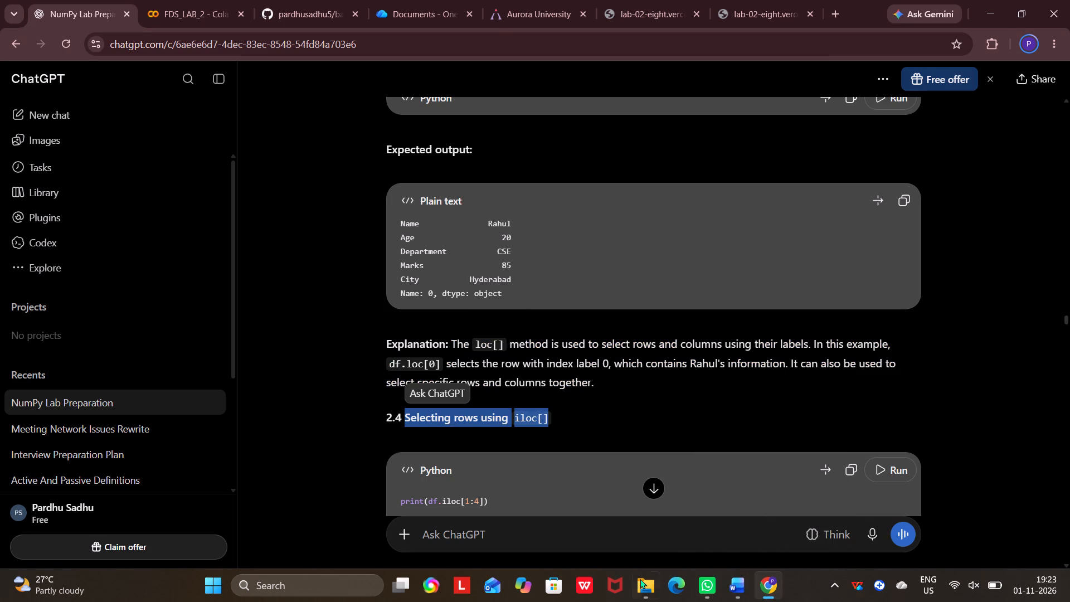
pyautogui.click(999, 526)
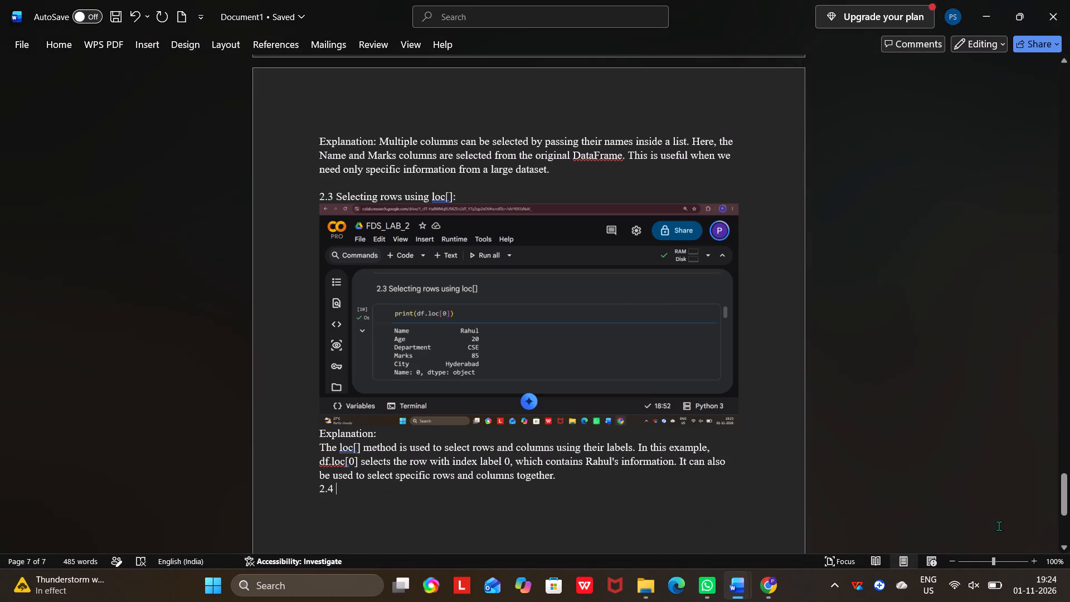
pyautogui.hotkey('ctrl', 'v')
pyautogui.hotkey('shift', ':')
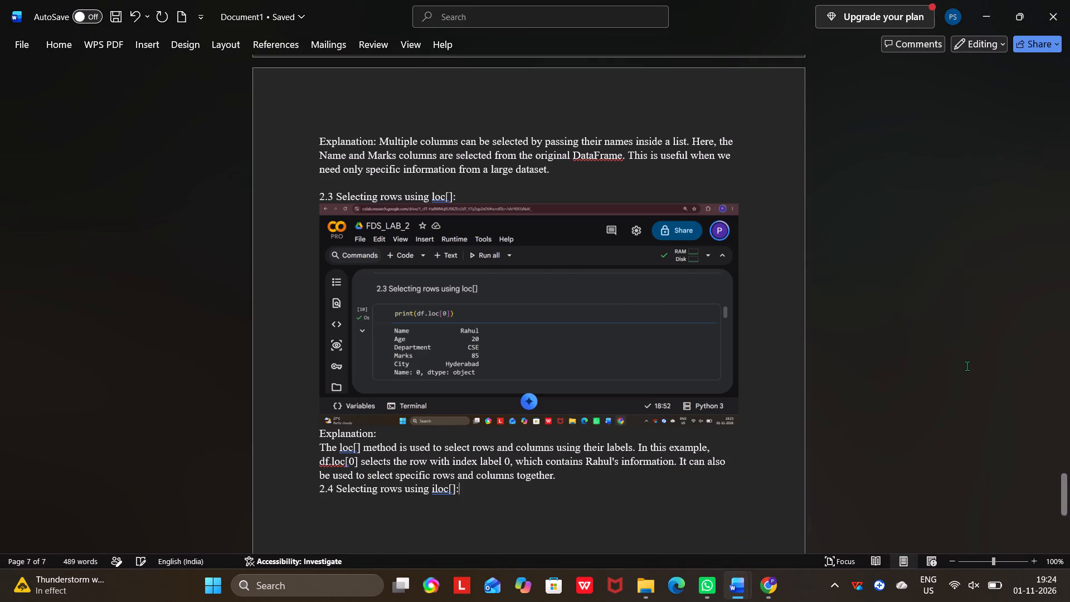
pyautogui.press('Return')
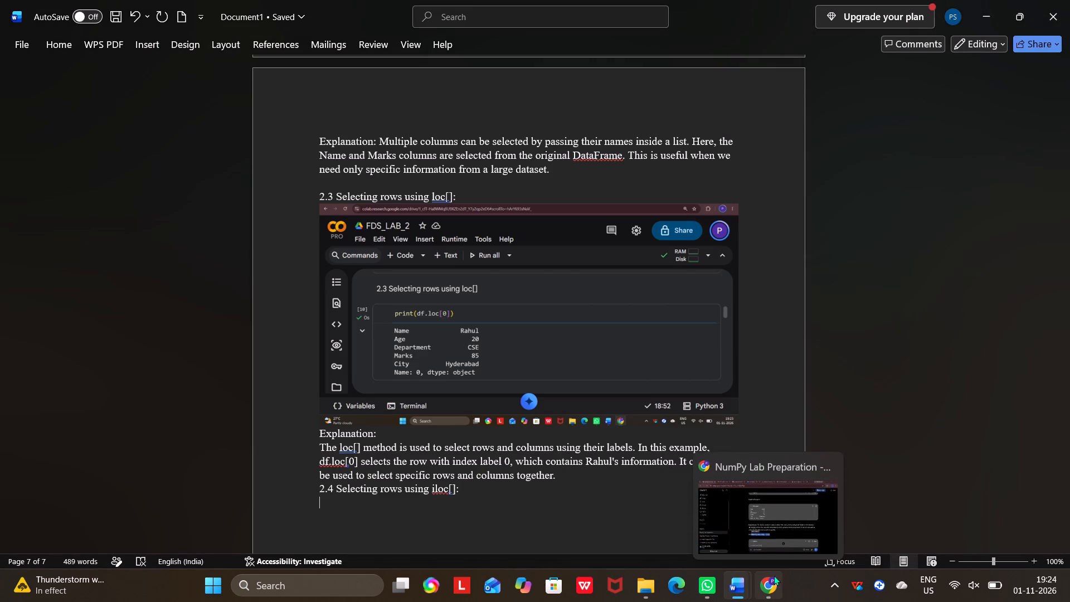
# Bring Colab's section 2.4 iloc[] heading, code and output into view.
pyautogui.click(772, 521)
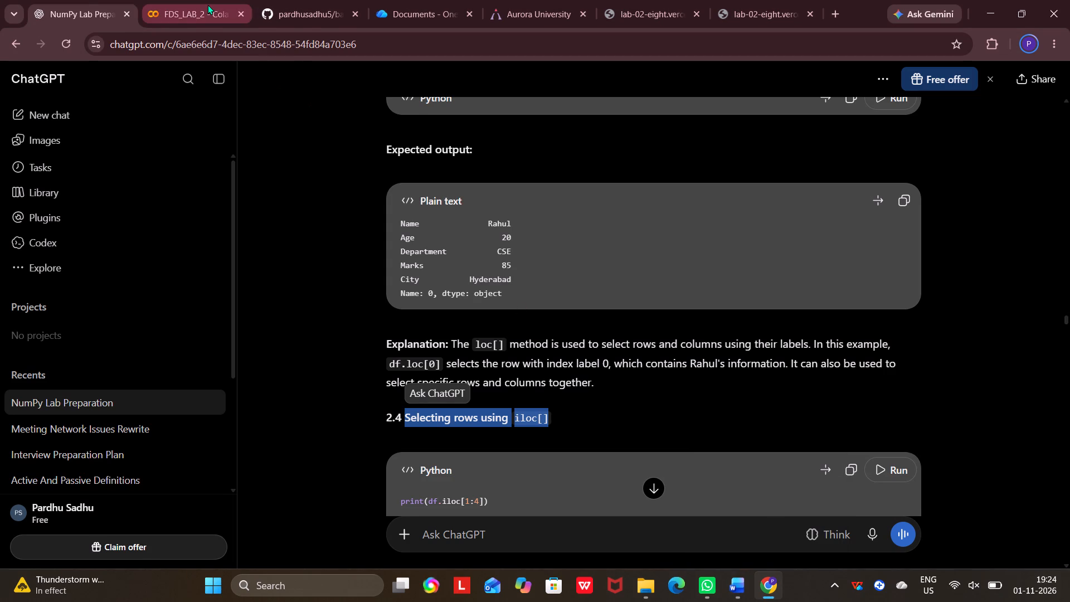
pyautogui.click(208, 4)
pyautogui.scroll(-1, 378, 303)
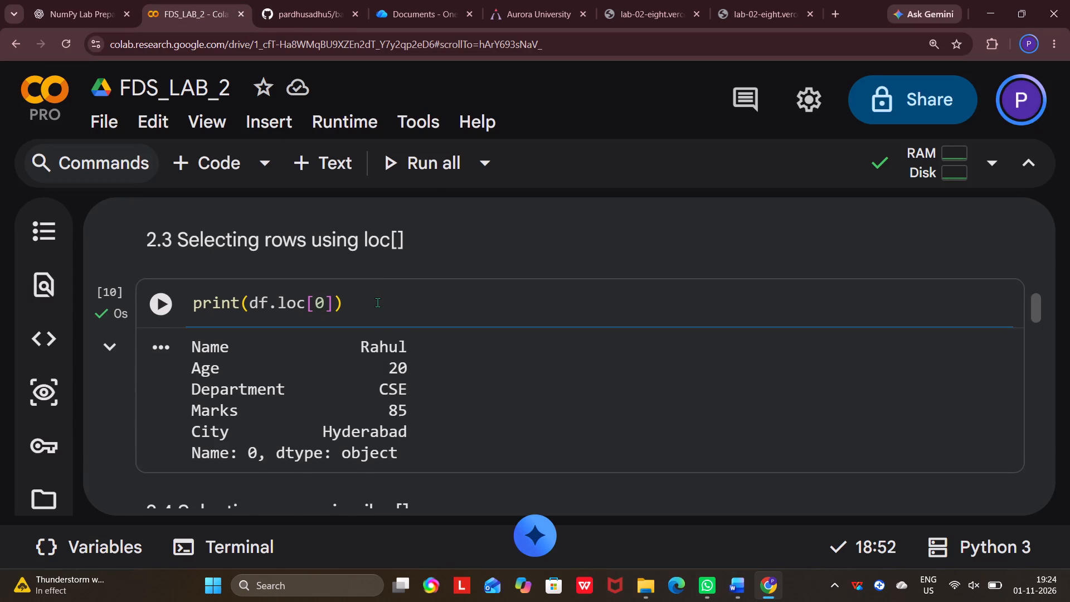
pyautogui.scroll(-2, 378, 303)
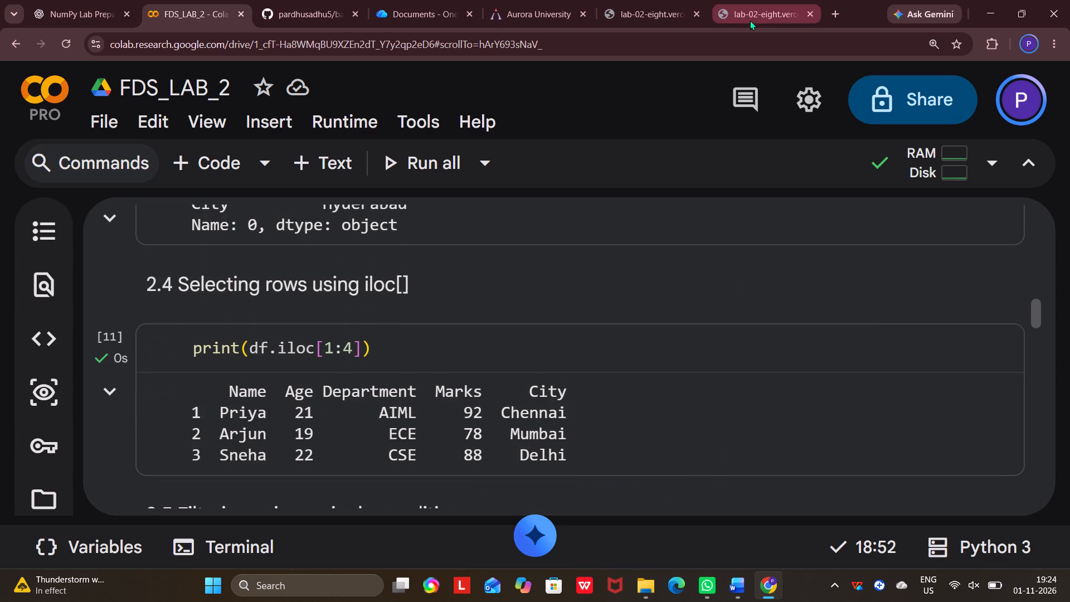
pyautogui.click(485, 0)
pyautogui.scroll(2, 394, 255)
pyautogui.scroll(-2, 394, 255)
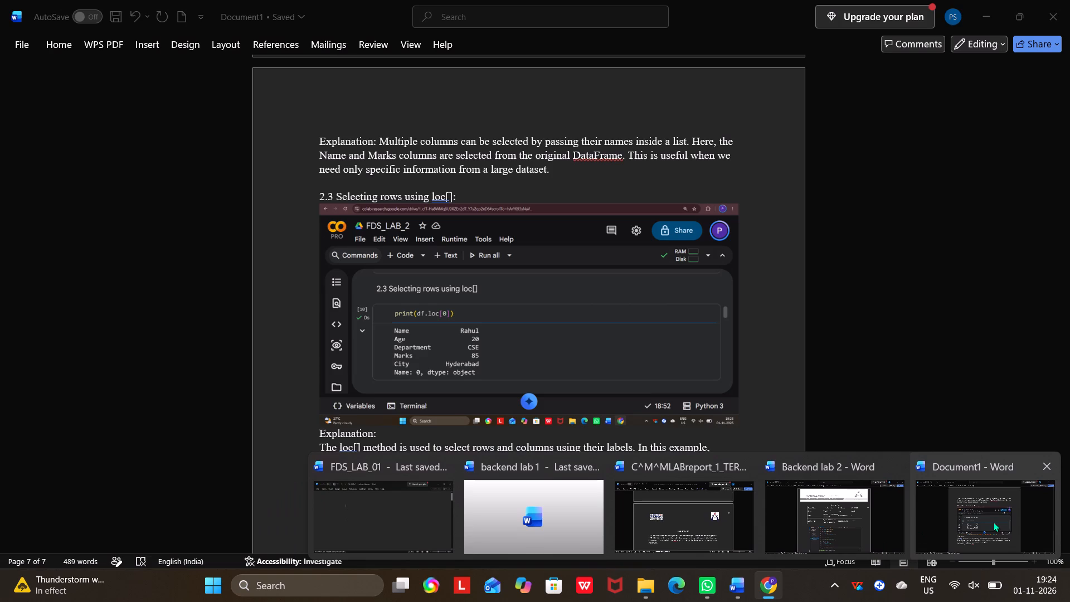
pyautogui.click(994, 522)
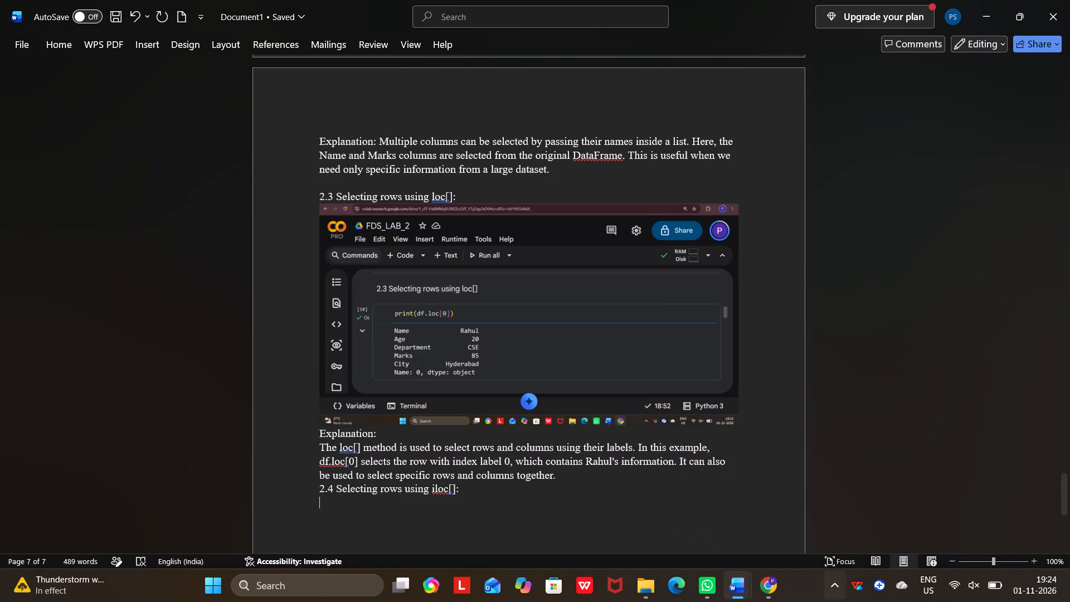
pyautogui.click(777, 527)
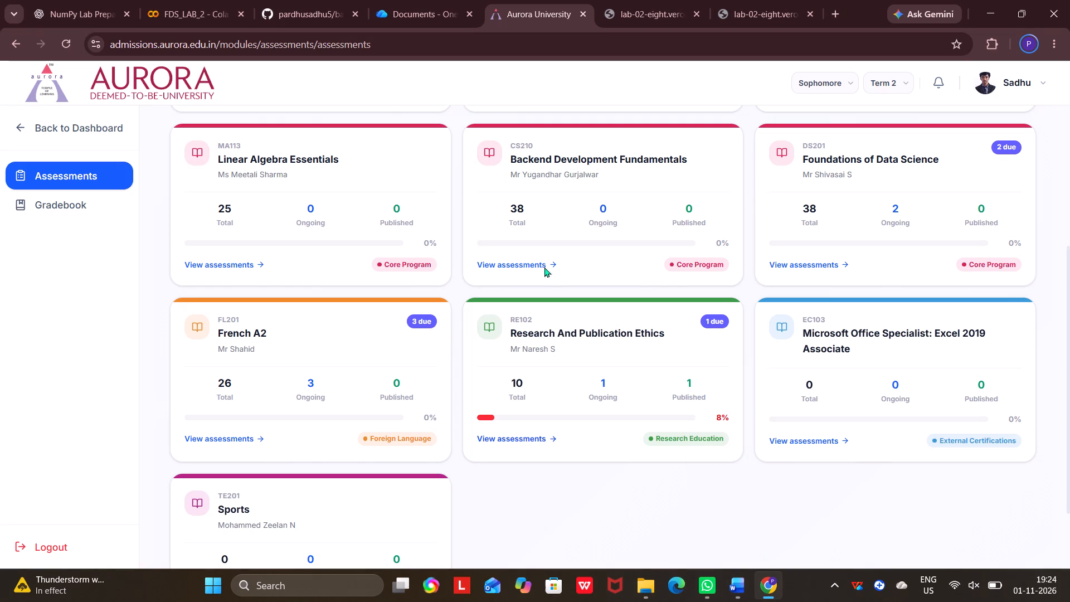
# Capture Colab's 2.4 iloc[] section at 200% zoom from address bar to taskbar, paste it under the 2.4 heading in Word and start a new line.
pyautogui.click(166, 0)
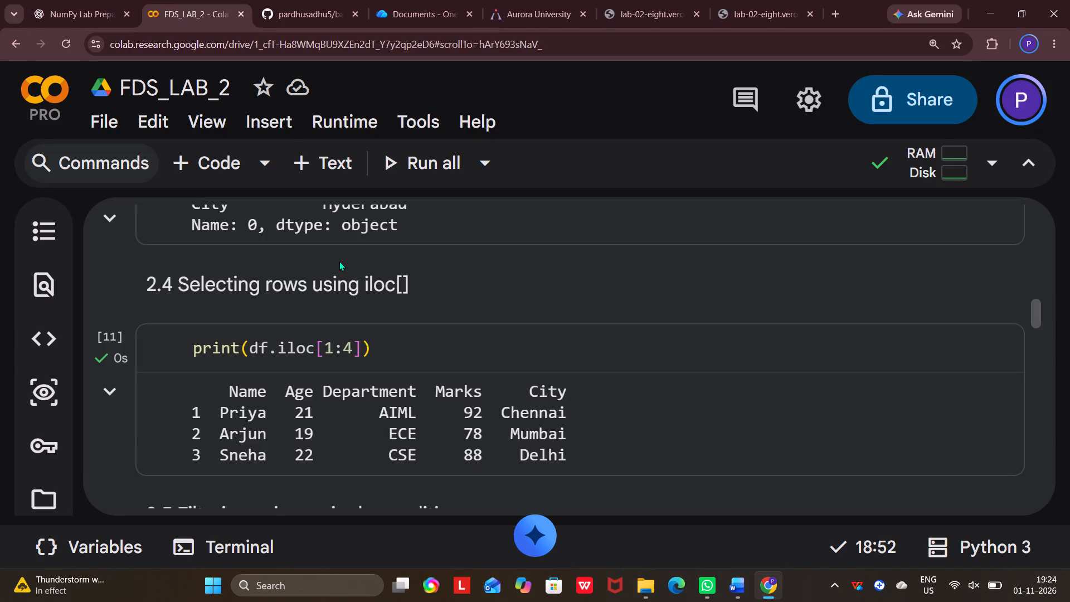
pyautogui.hotkey('ctrl', '=')
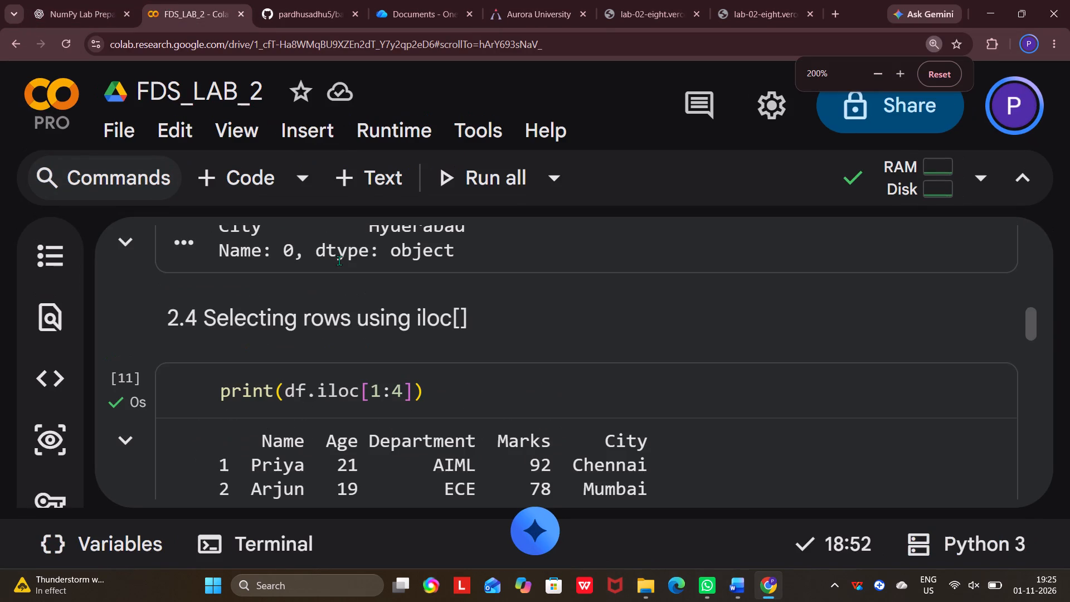
pyautogui.scroll(-1, 339, 261)
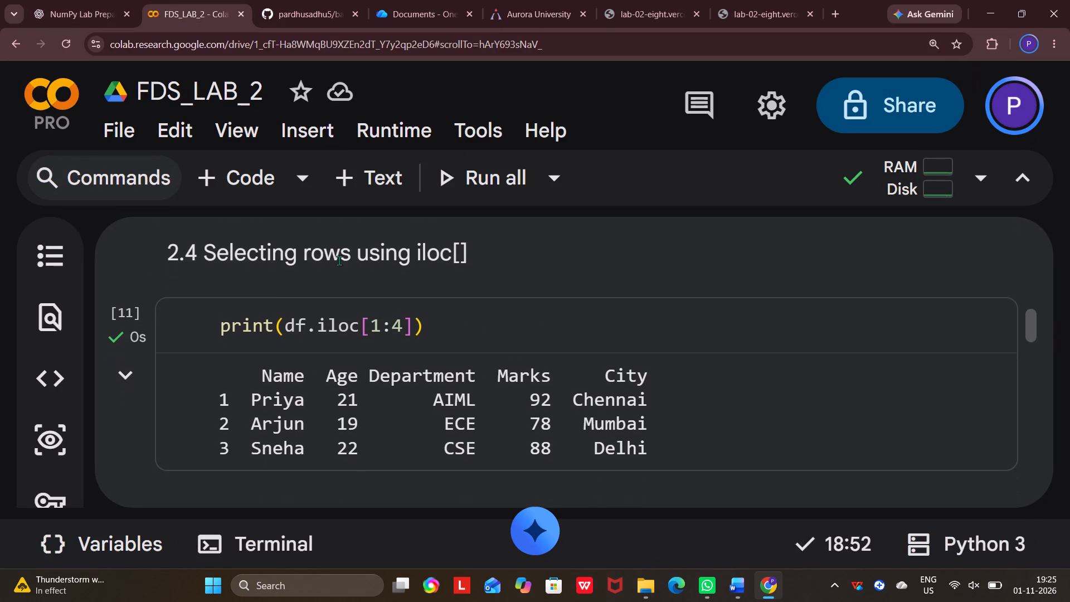
pyautogui.click(339, 261)
pyautogui.scroll(1, 339, 261)
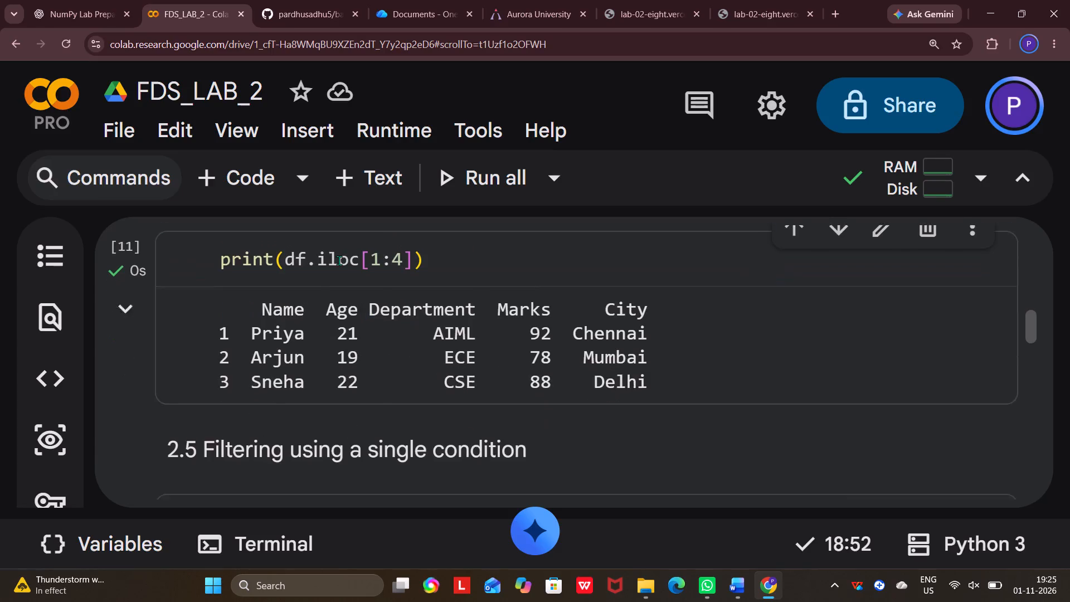
pyautogui.scroll(1, 339, 261)
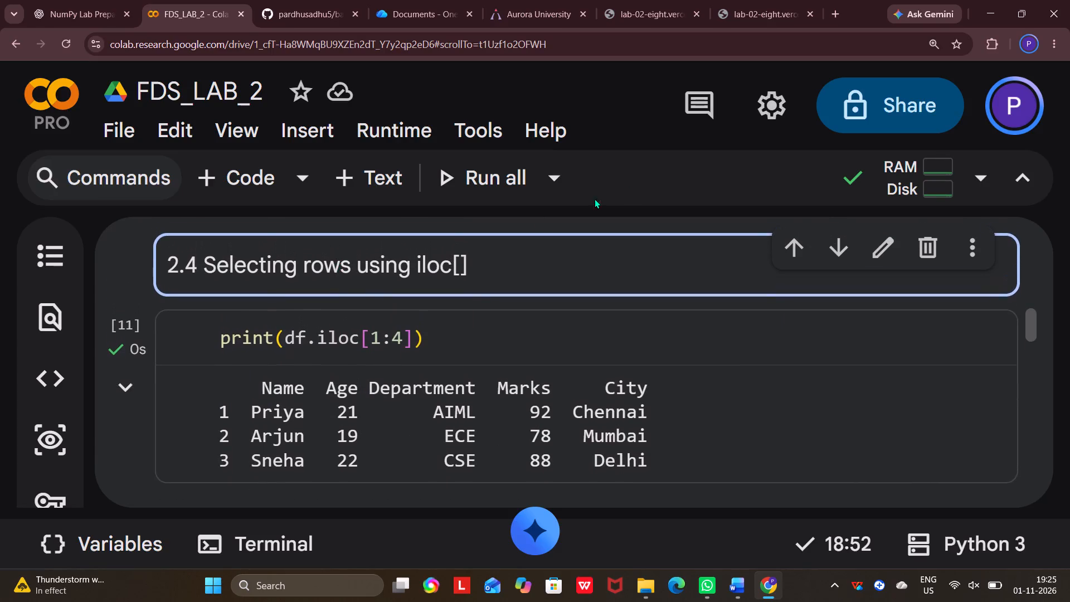
pyautogui.press('shift+super+s')
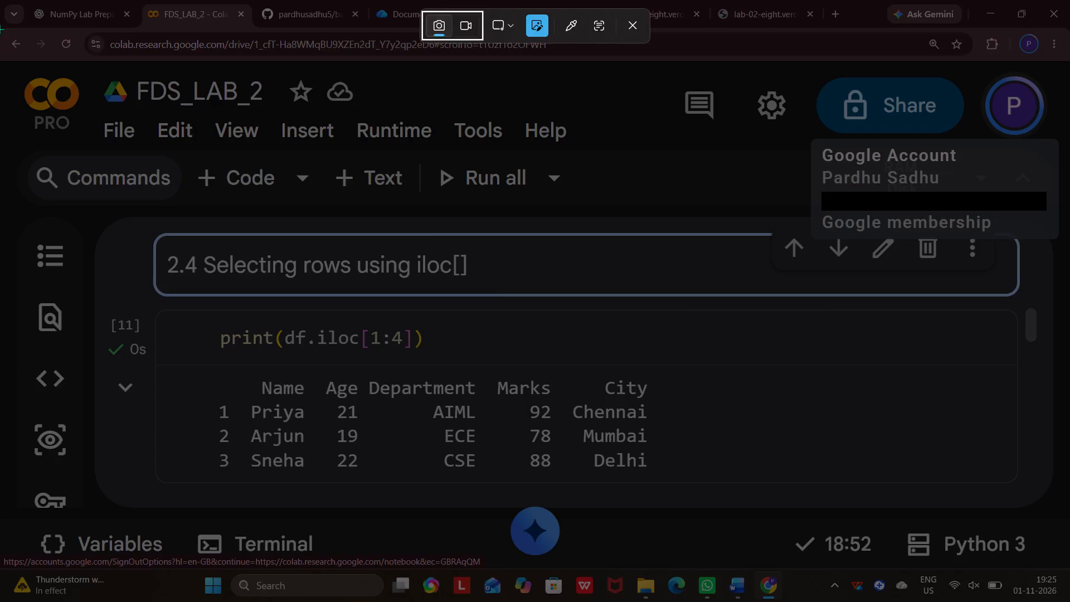
pyautogui.moveTo(0, 30); pyautogui.dragTo(1069, 601)
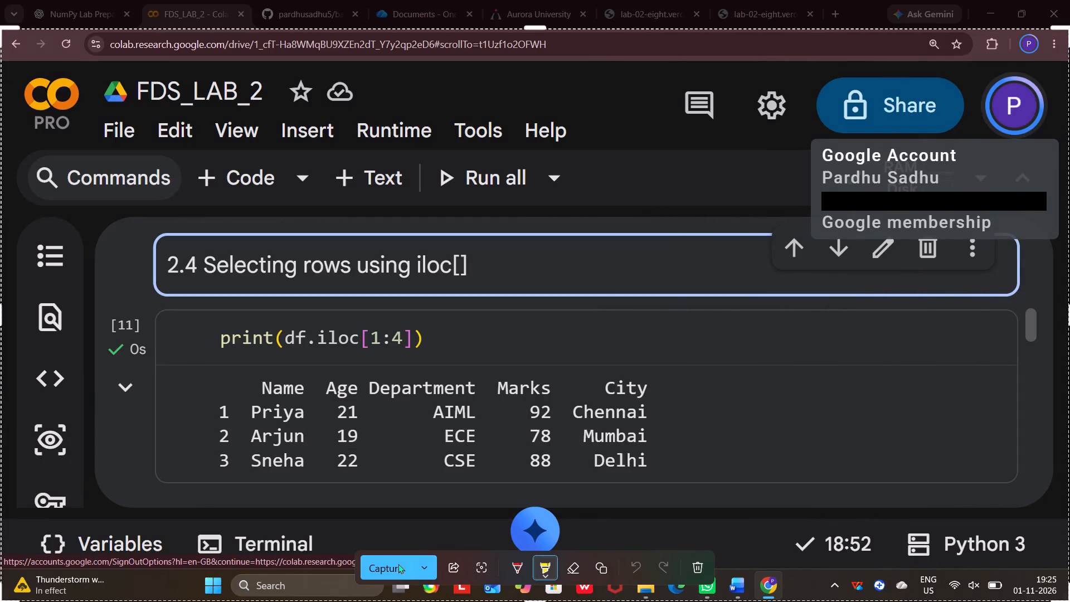
pyautogui.click(398, 564)
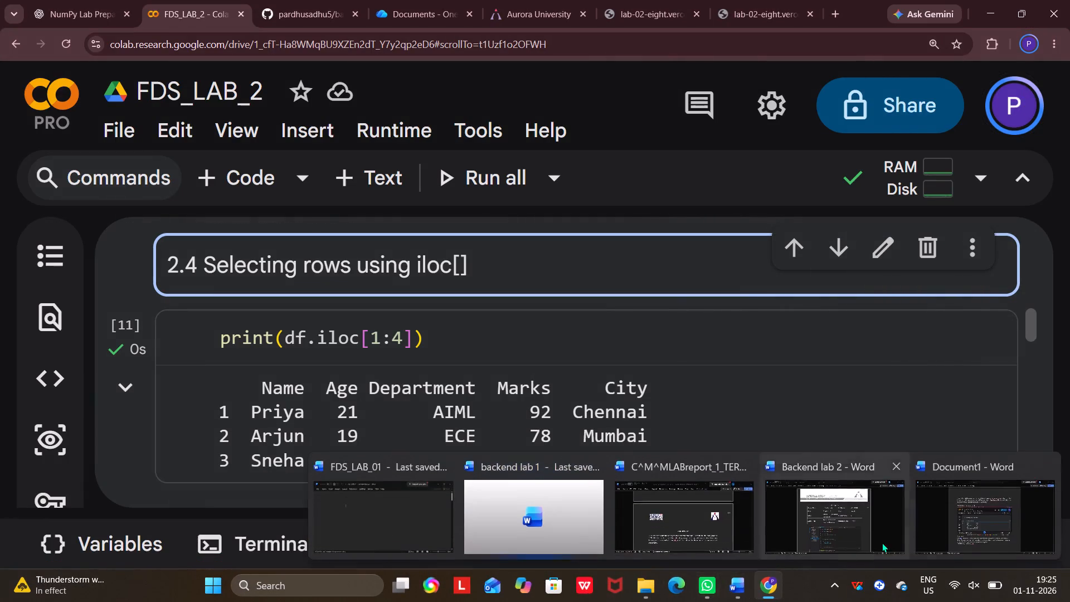
pyautogui.click(990, 518)
pyautogui.hotkey('ctrl', 'v')
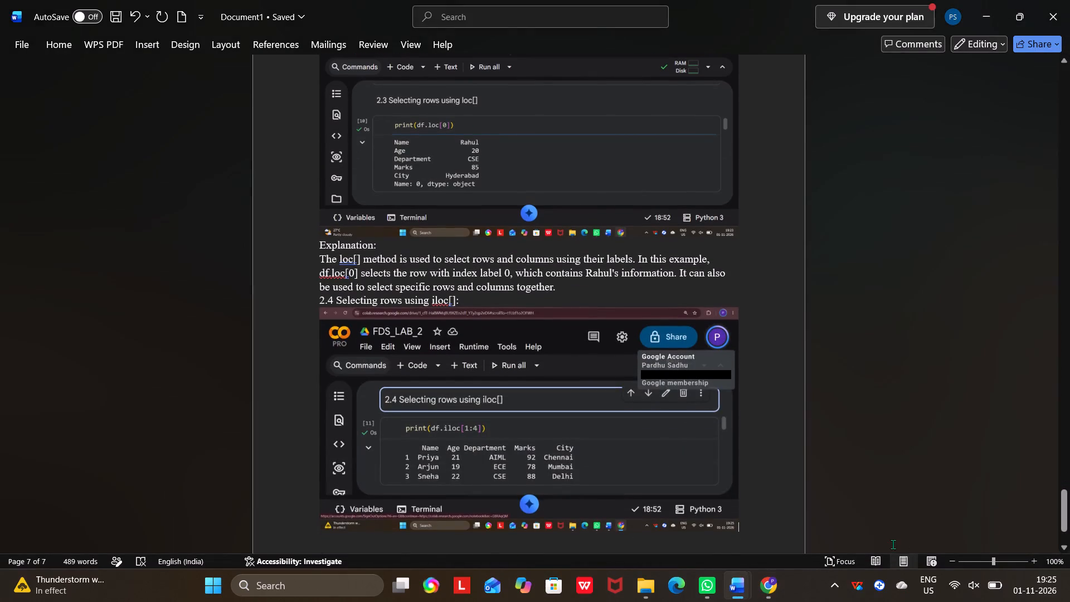
pyautogui.press('Return')
pyautogui.scroll(-1, 797, 538)
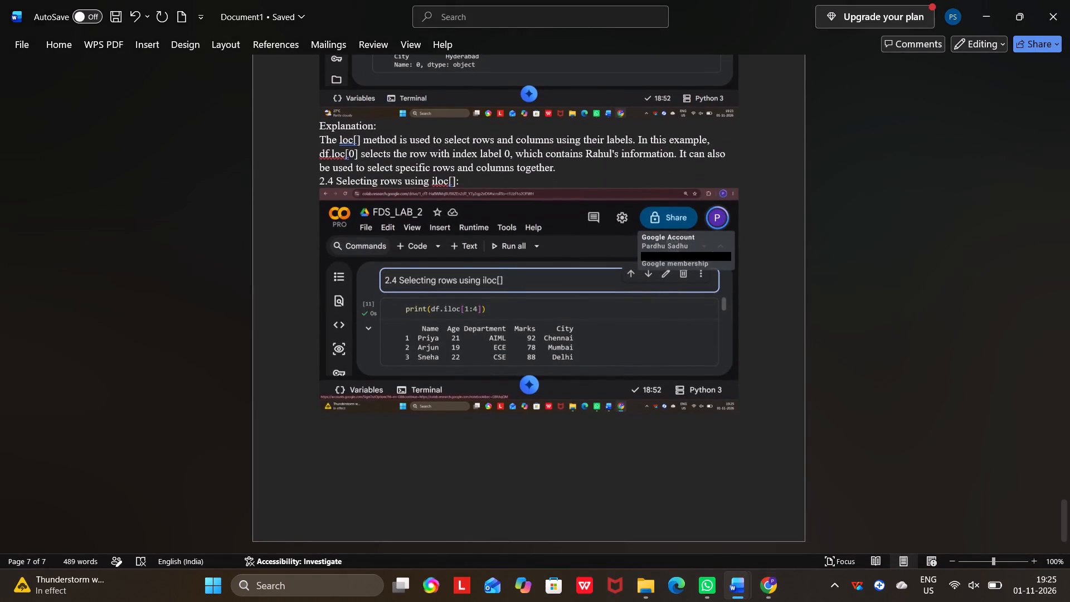
# Copy ChatGPT's section 2.4 iloc[] explanation, including its "Explanation:" label, and paste it below the 2.4 screenshot in Word.
pyautogui.click(772, 529)
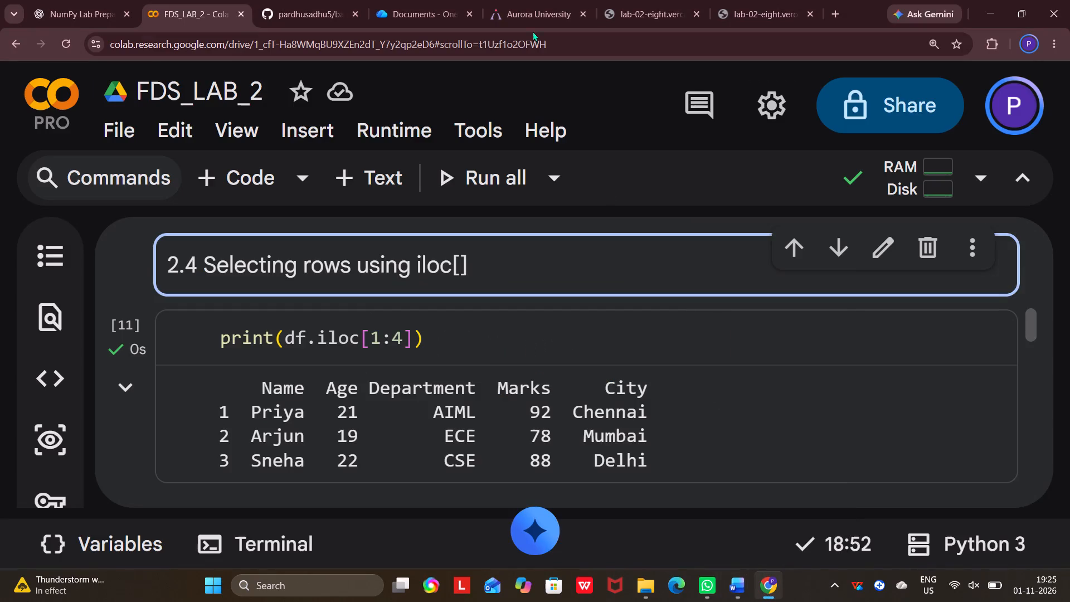
pyautogui.click(43, 0)
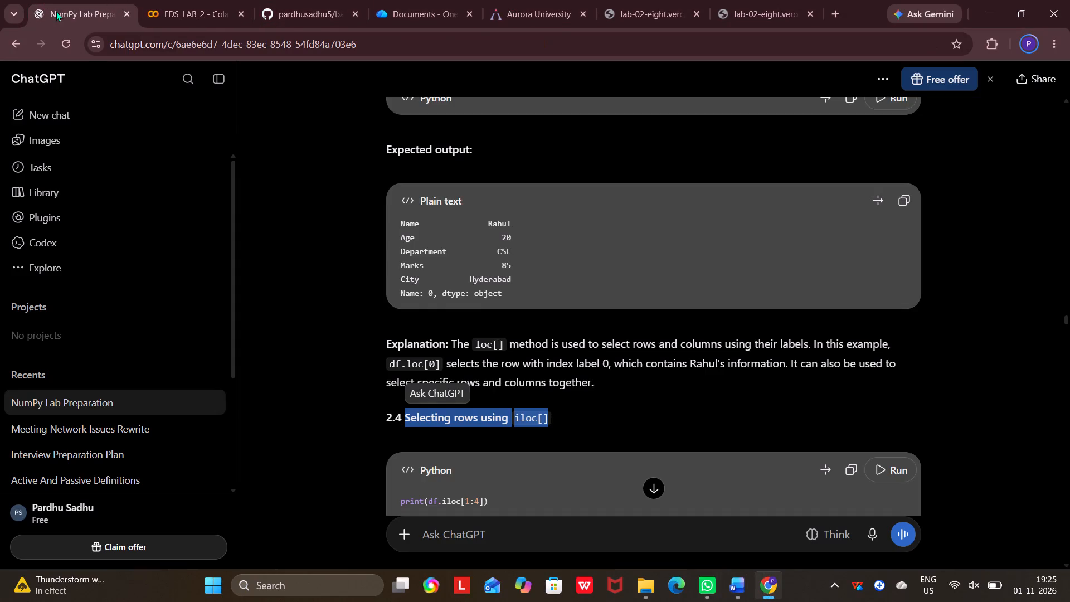
pyautogui.scroll(-5, 302, 300)
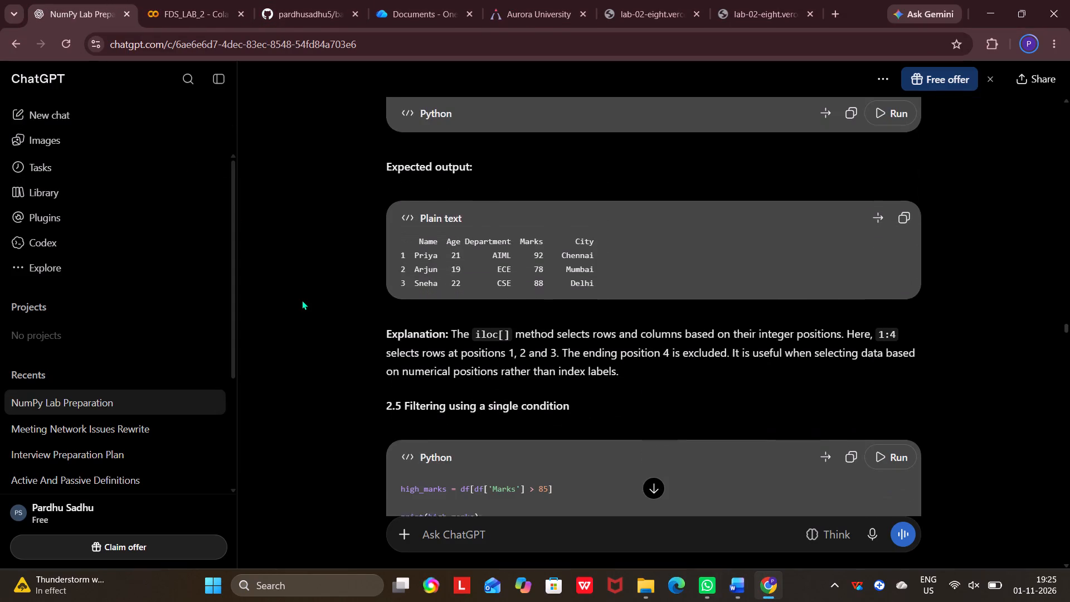
pyautogui.scroll(-1, 302, 300)
pyautogui.click(635, 357)
pyautogui.moveTo(635, 357); pyautogui.dragTo(489, 335)
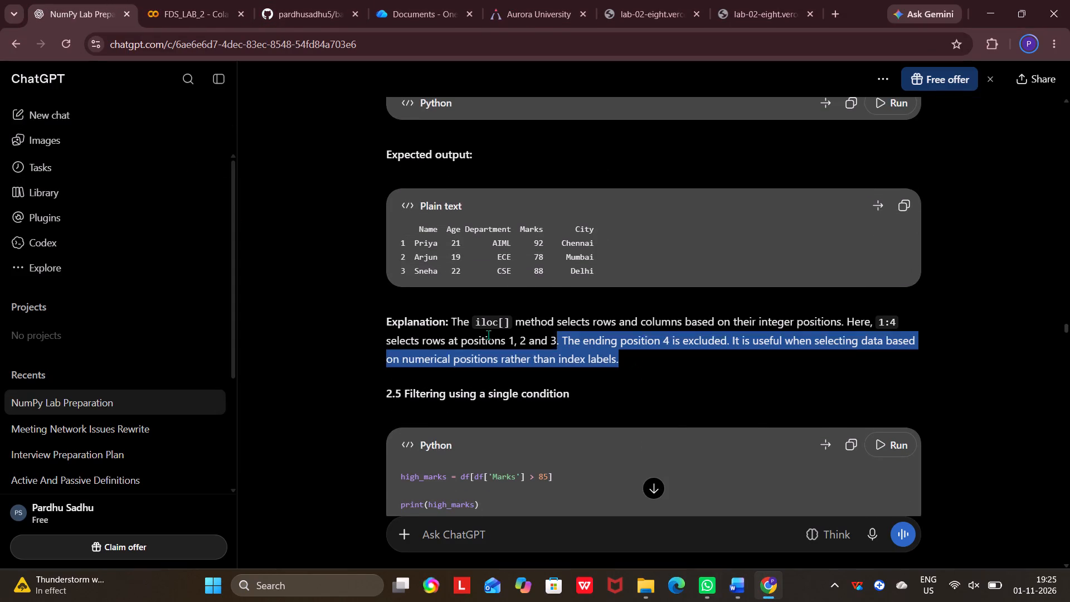
pyautogui.moveTo(489, 335); pyautogui.dragTo(378, 314)
pyautogui.hotkey('ctrl', 'c')
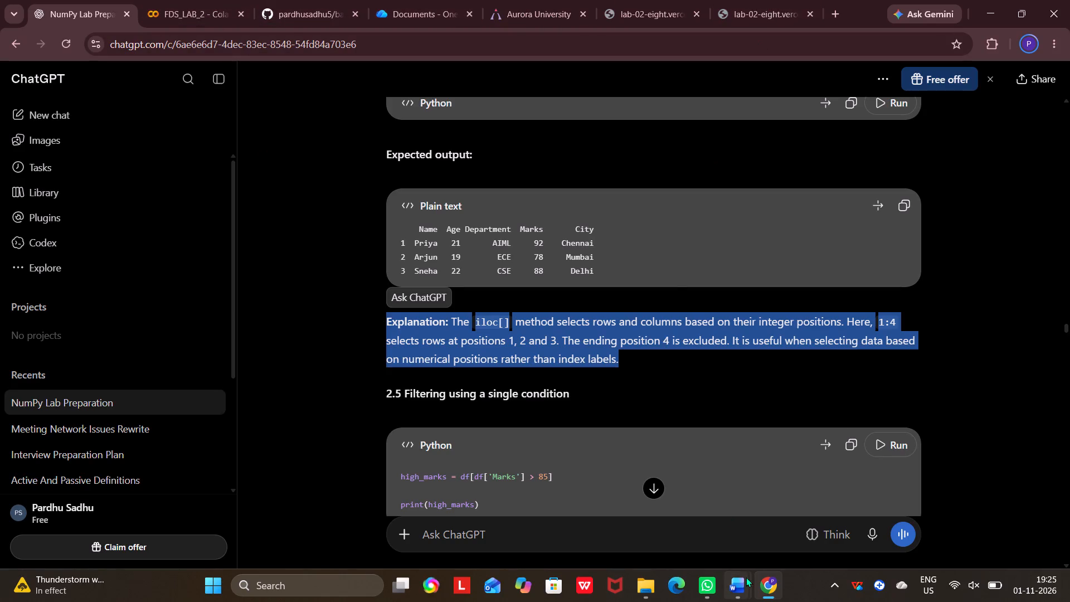
pyautogui.click(1023, 528)
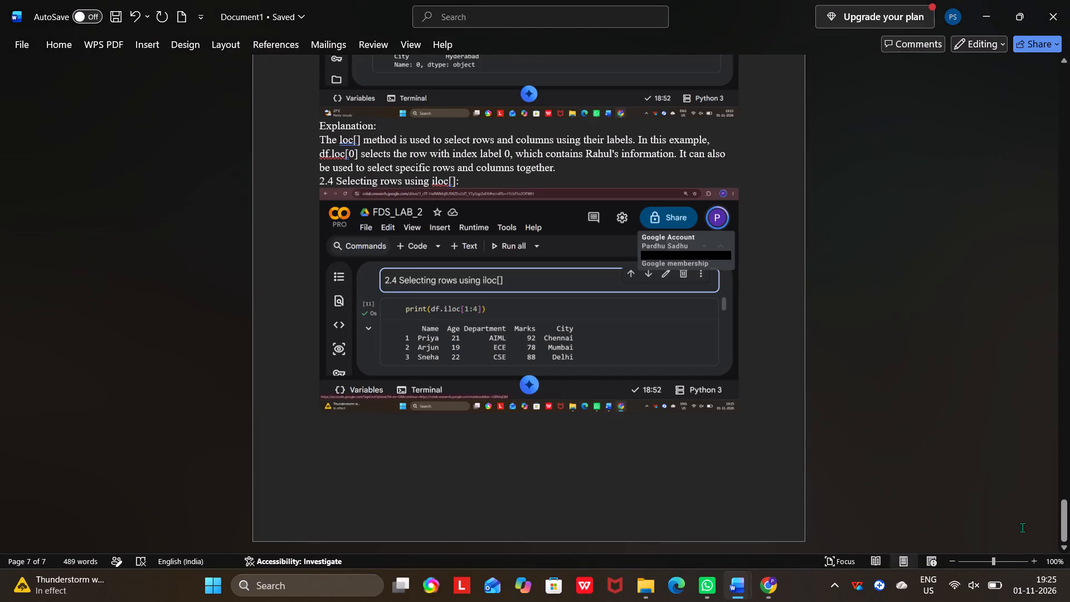
pyautogui.hotkey('ctrl', 'v')
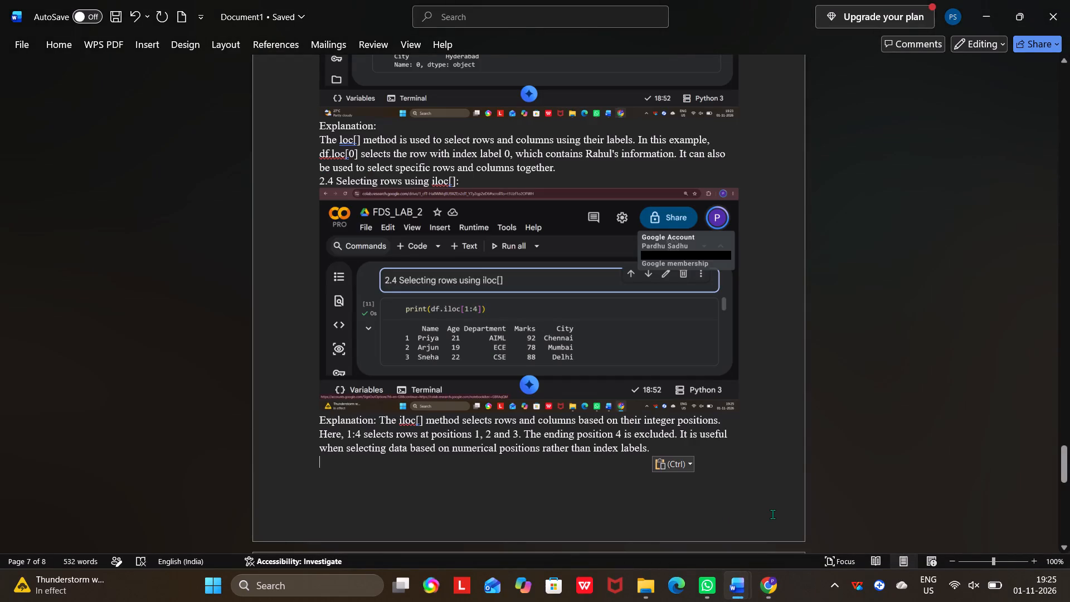
# Insert a blank line above the 2.4 heading and a line break after "integer positions." in the 2.4 explanation.
pyautogui.click(566, 217)
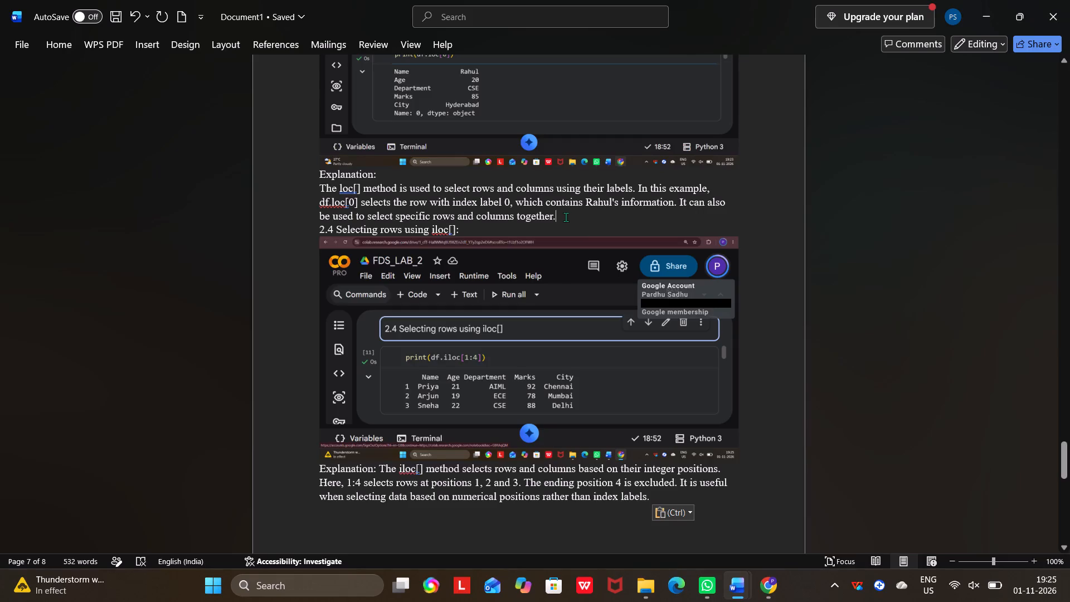
pyautogui.press('Return')
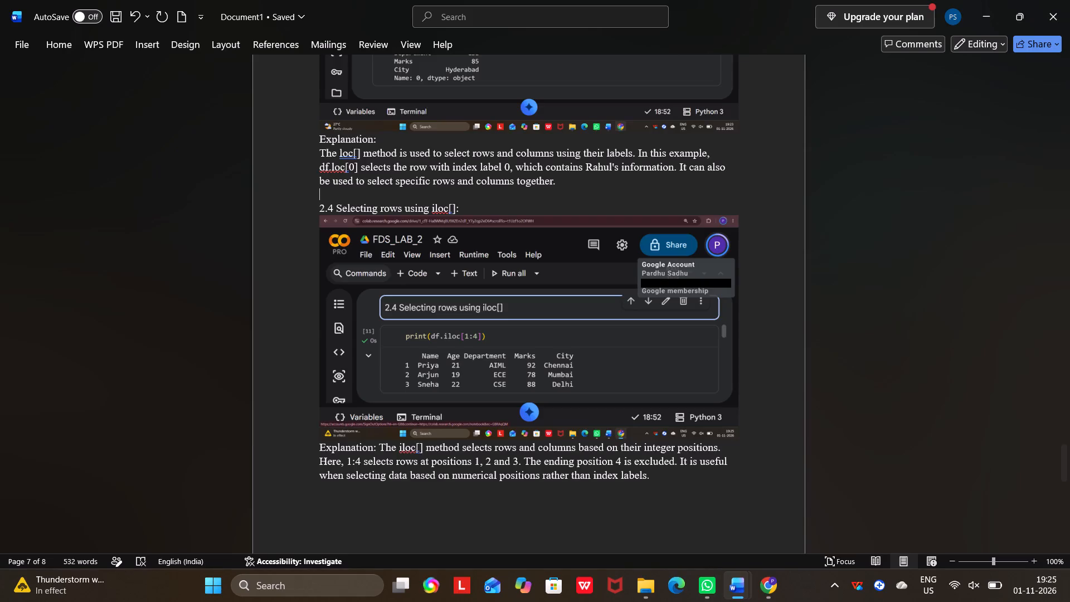
pyautogui.click(770, 441)
pyautogui.press('Return')
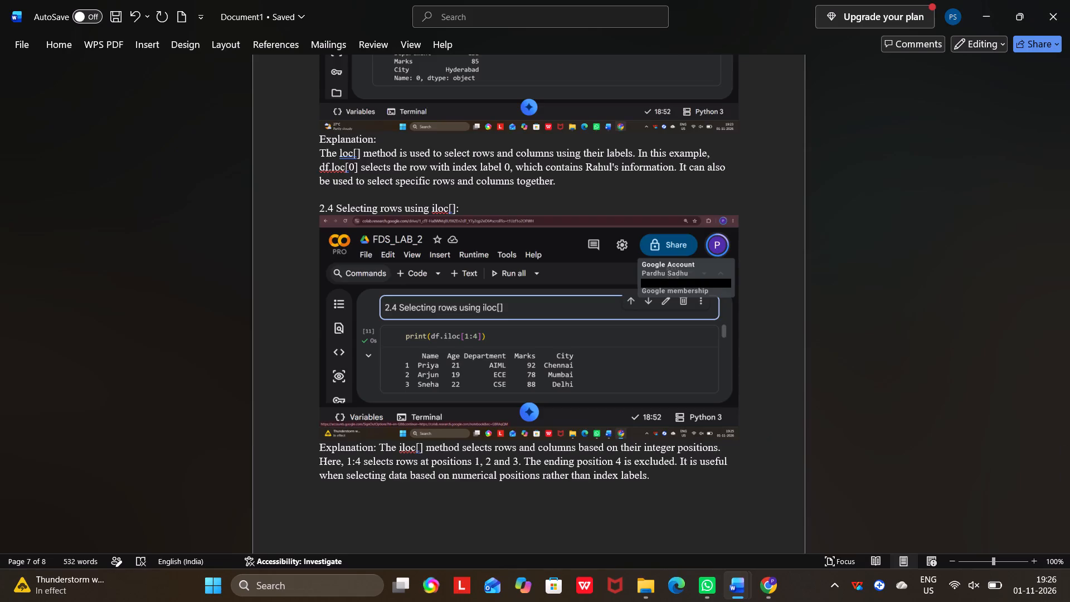
# Copy the heading "2.5 Filtering using a single condition" from ChatGPT, paste it below the 2.4 explanation in Word and start a new line.
pyautogui.press('Down')
pyautogui.press('Down')
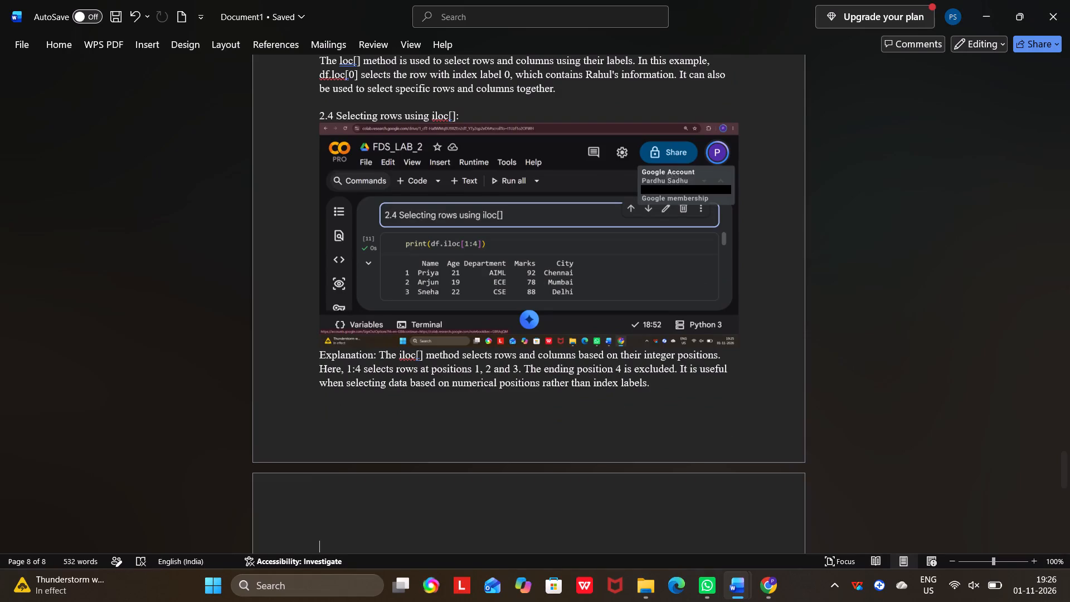
pyautogui.click(768, 527)
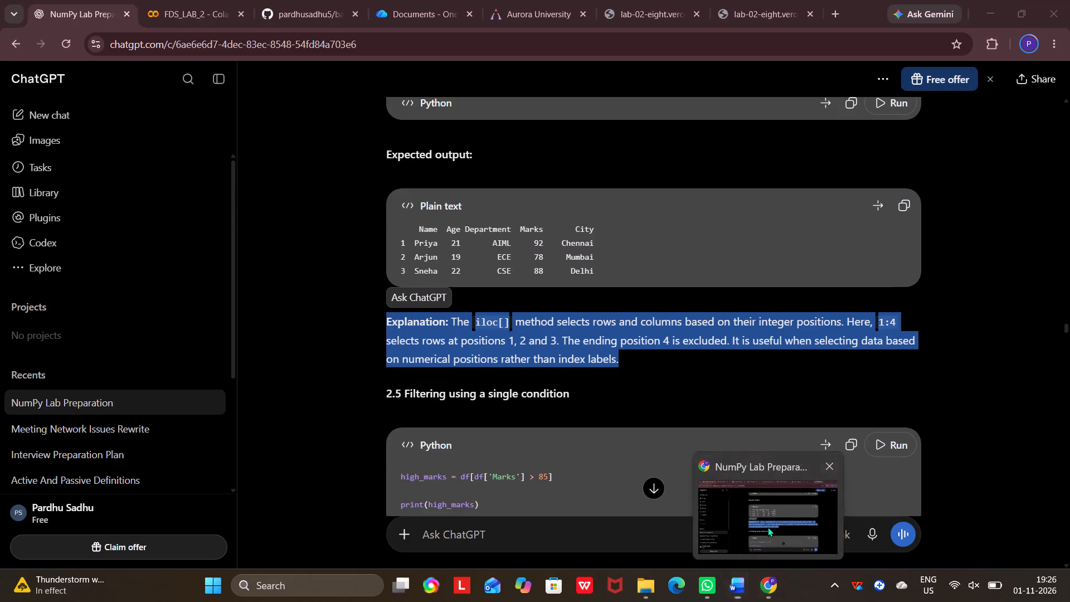
pyautogui.click(513, 385)
pyautogui.moveTo(587, 391); pyautogui.dragTo(382, 400)
pyautogui.hotkey('ctrl', 'c')
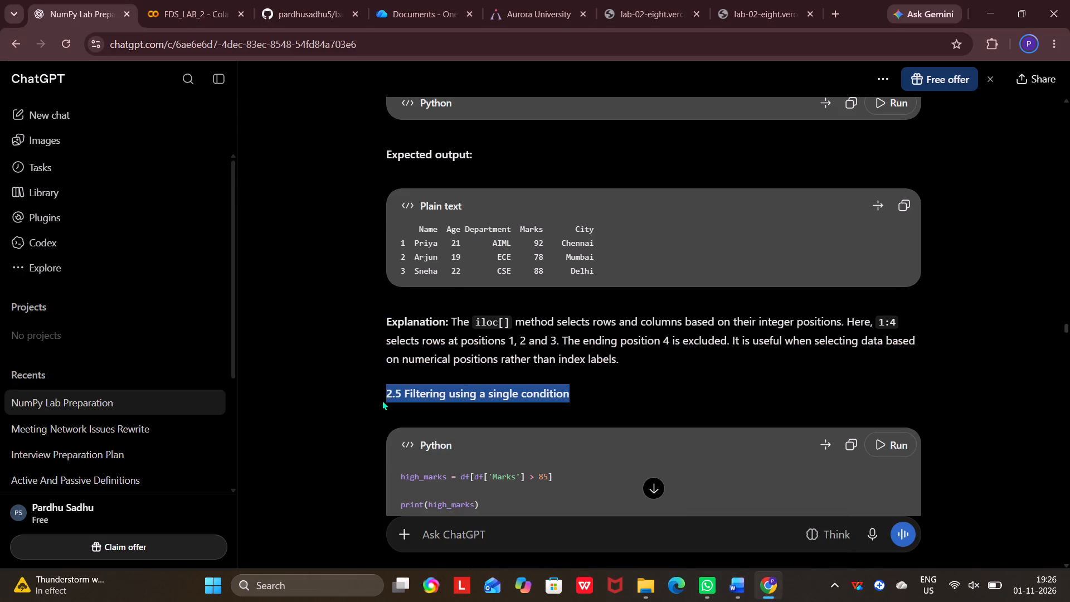
pyautogui.click(987, 518)
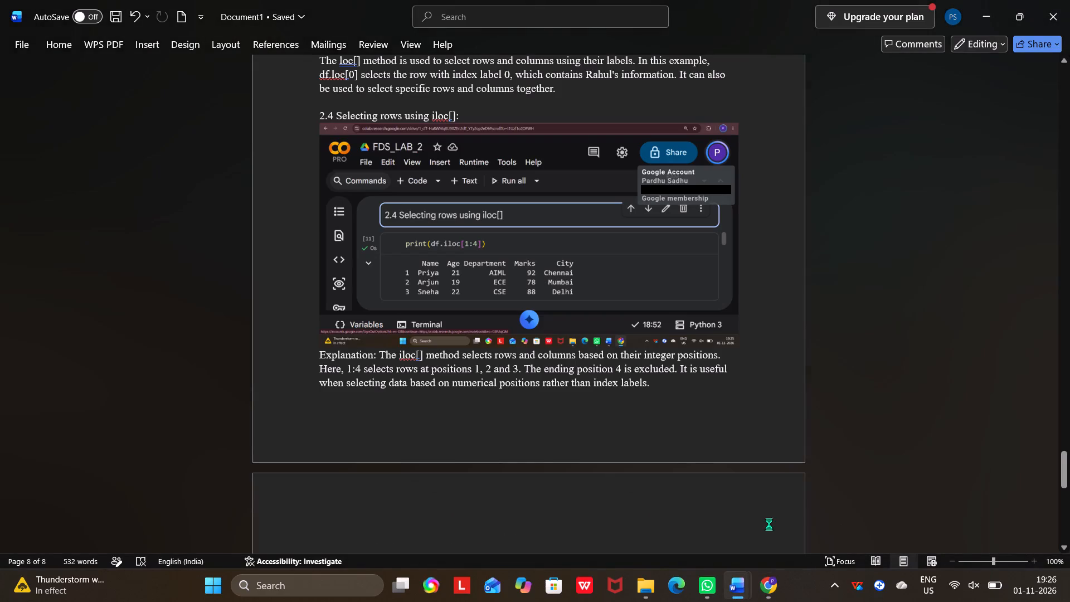
pyautogui.hotkey('ctrl', 'v')
pyautogui.scroll(-1, 769, 524)
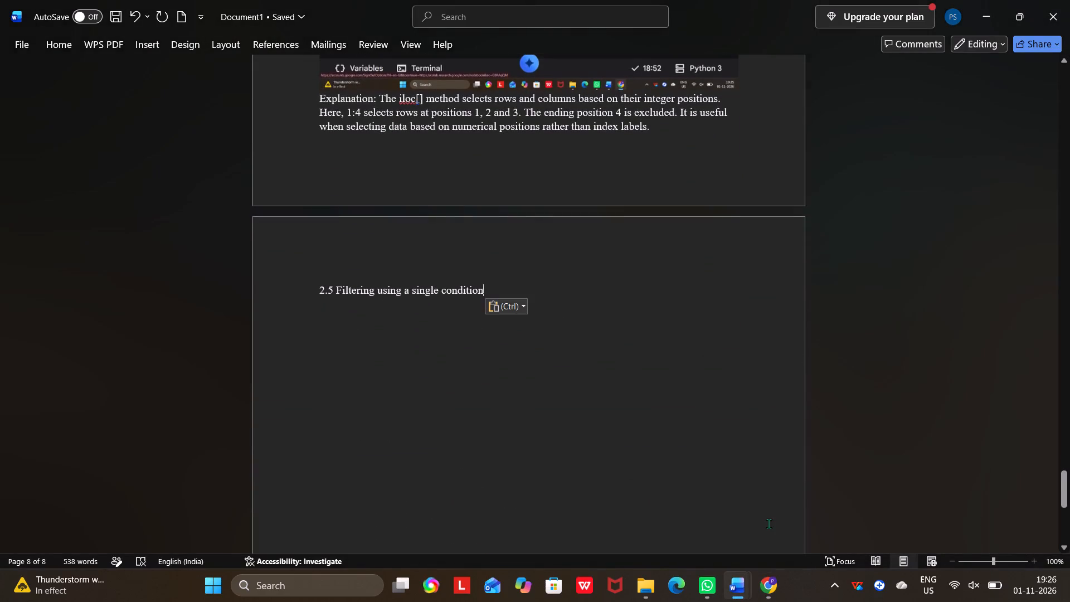
pyautogui.press('Return')
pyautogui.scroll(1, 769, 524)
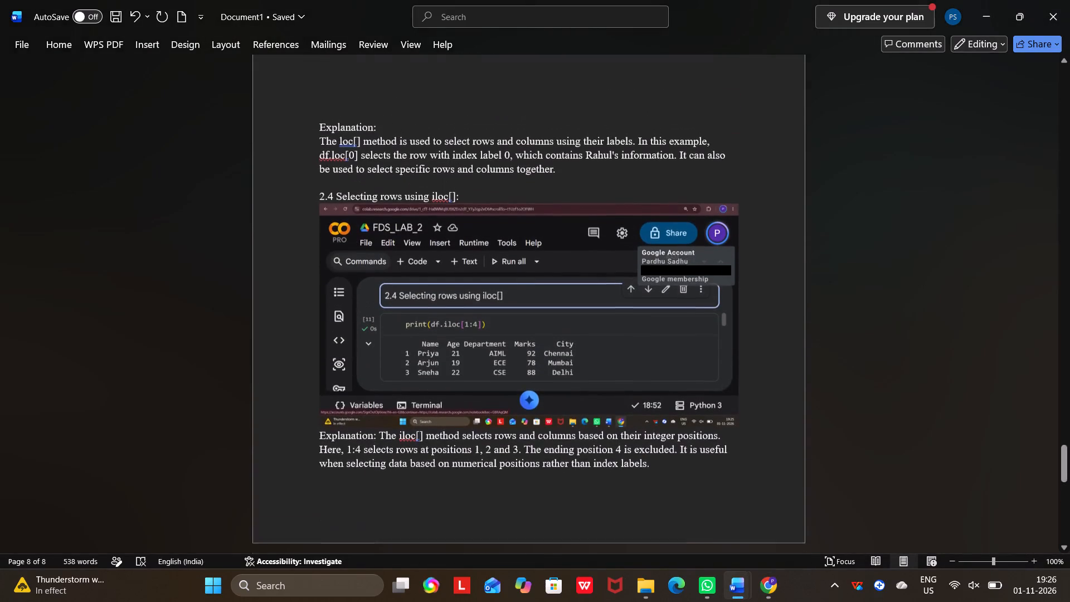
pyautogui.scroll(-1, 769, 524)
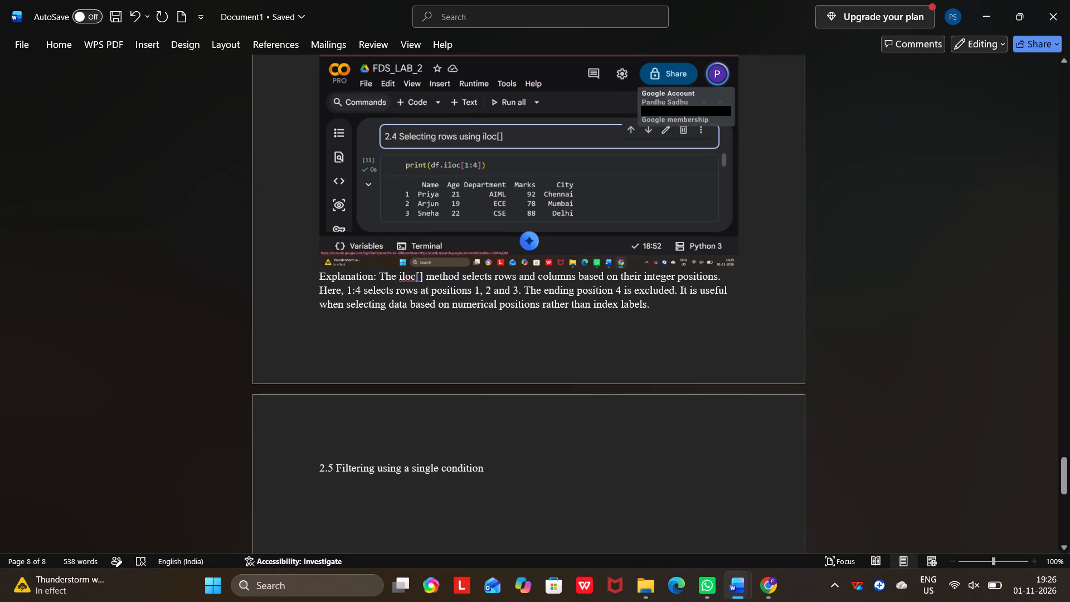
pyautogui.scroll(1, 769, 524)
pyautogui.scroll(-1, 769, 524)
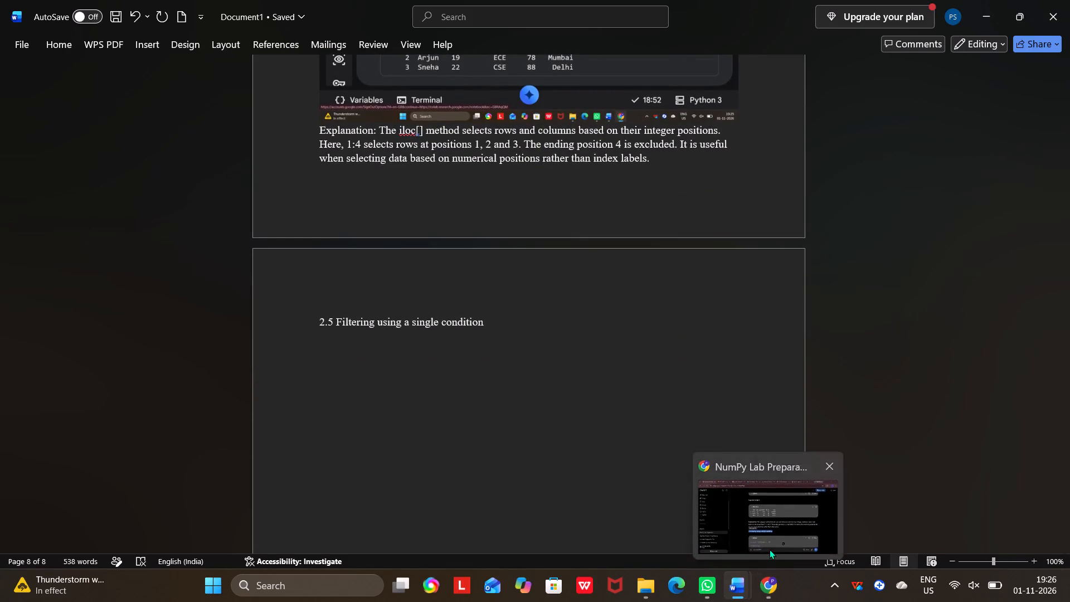
# Capture the full screen showing Colab's 2.5 heading, code and output, zoomed out one level, and paste it under the 2.5 heading in Word.
pyautogui.click(770, 549)
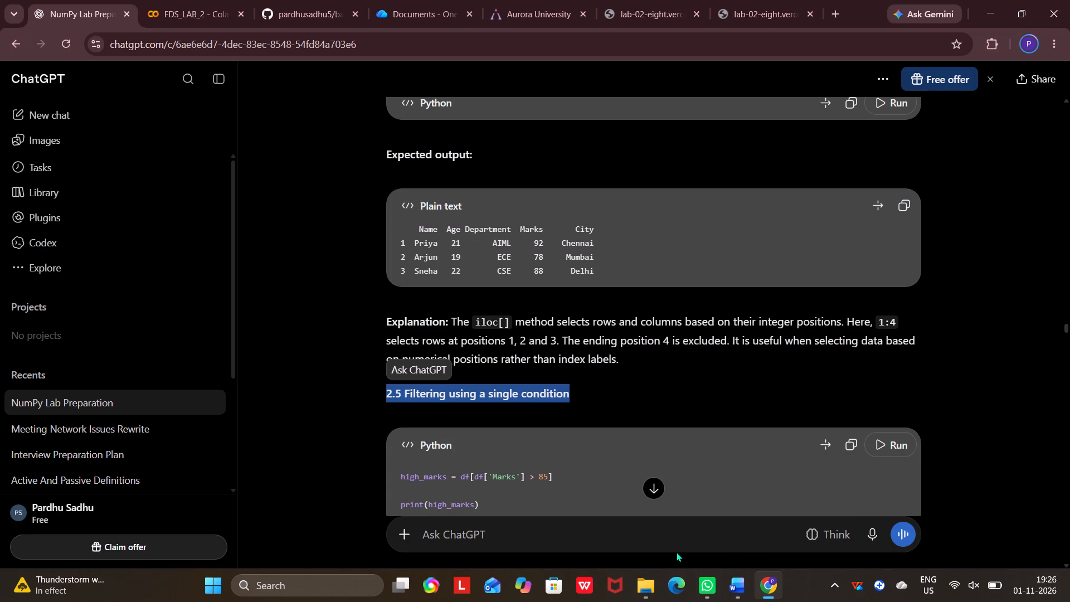
pyautogui.click(184, 0)
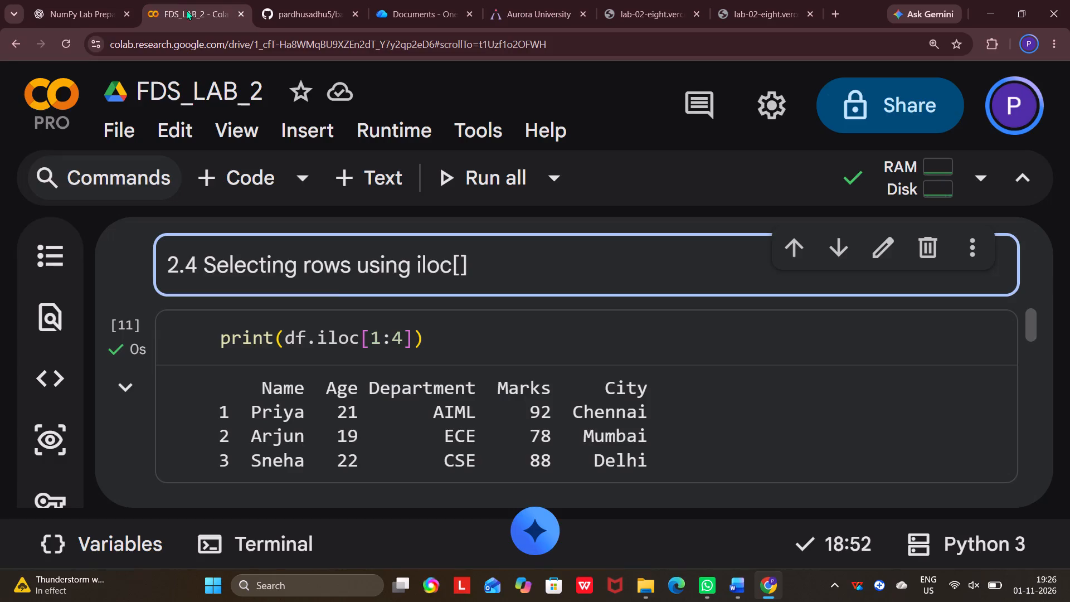
pyautogui.scroll(-5, 338, 291)
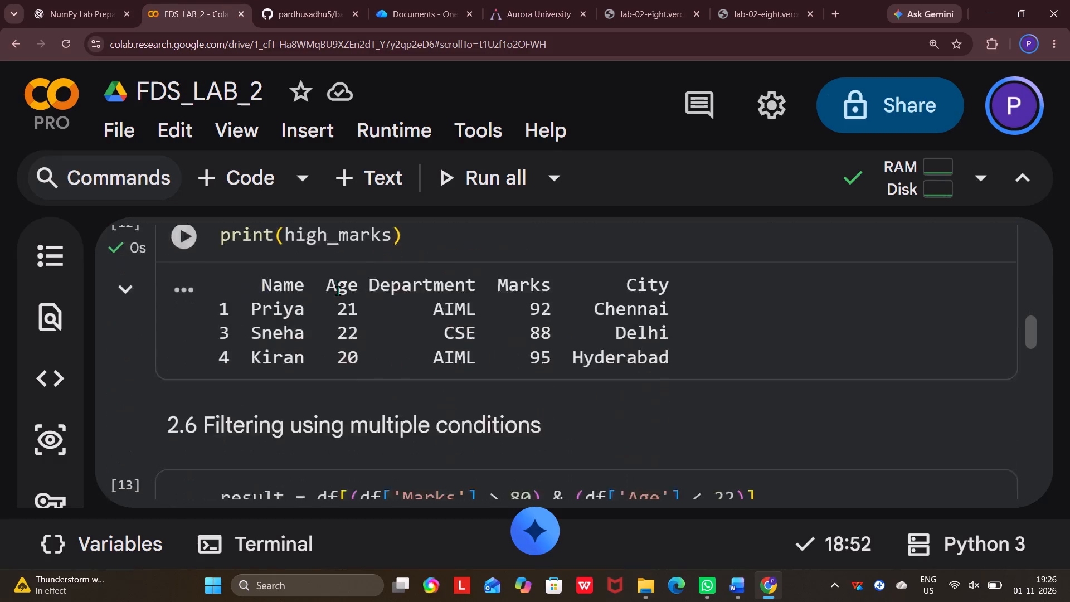
pyautogui.hotkey('ctrl', '-')
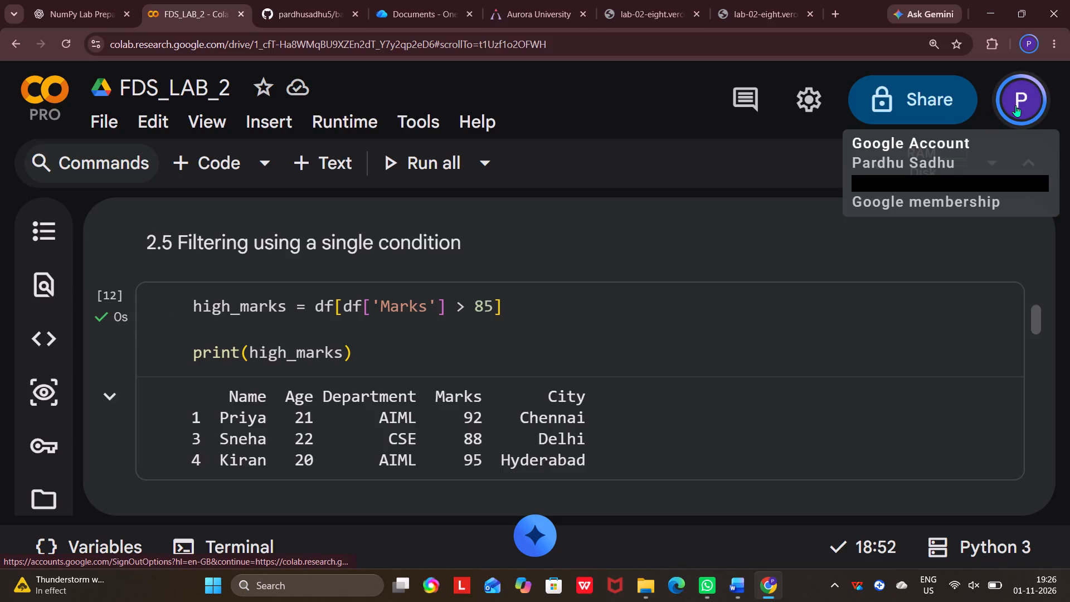
pyautogui.press('shift+super+s')
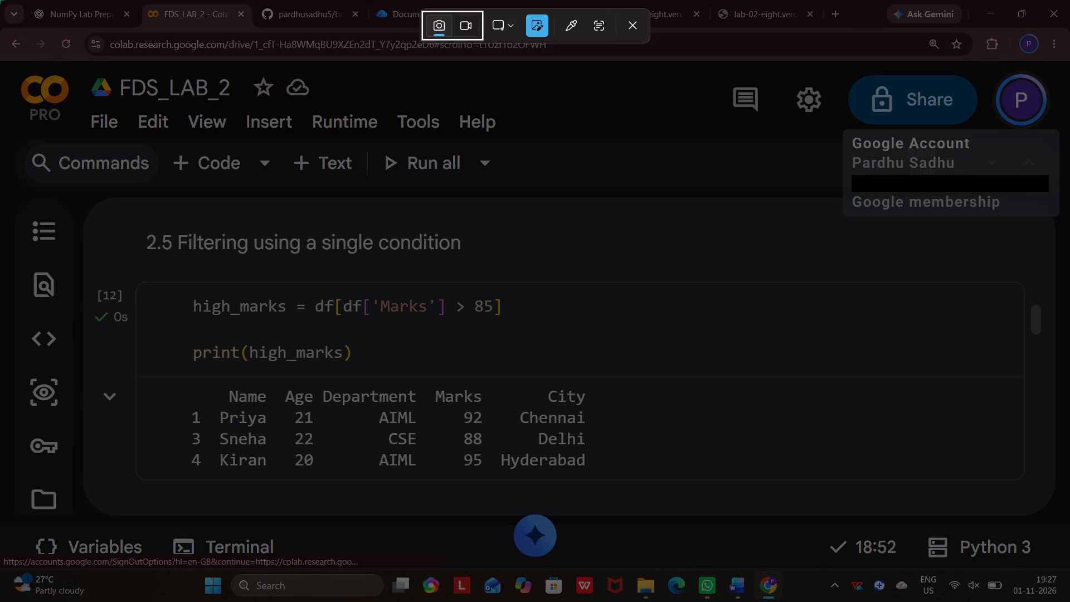
pyautogui.moveTo(0, 0); pyautogui.dragTo(1069, 601)
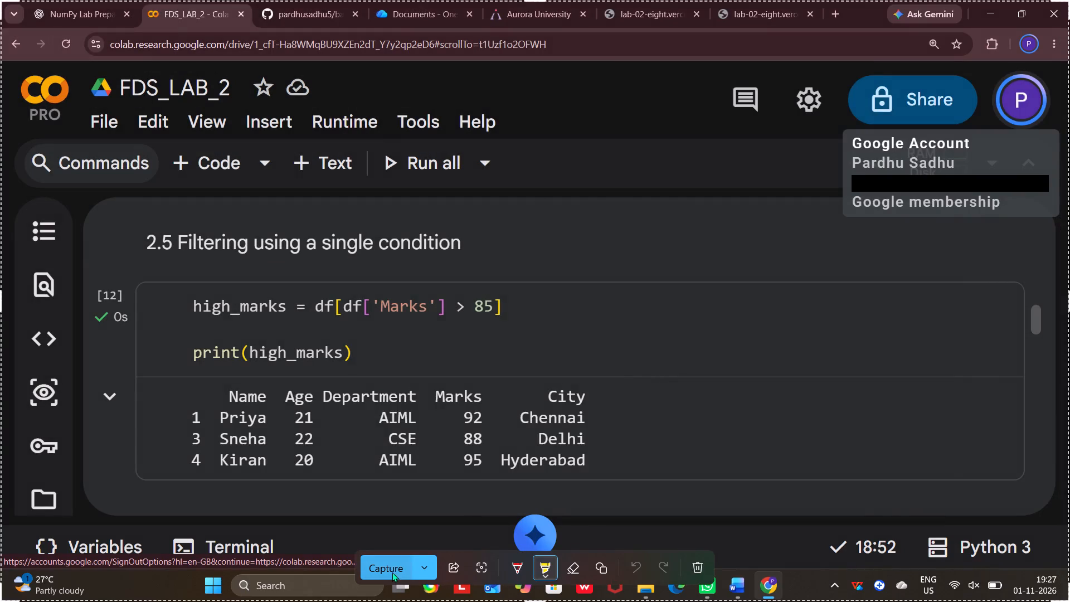
pyautogui.click(393, 571)
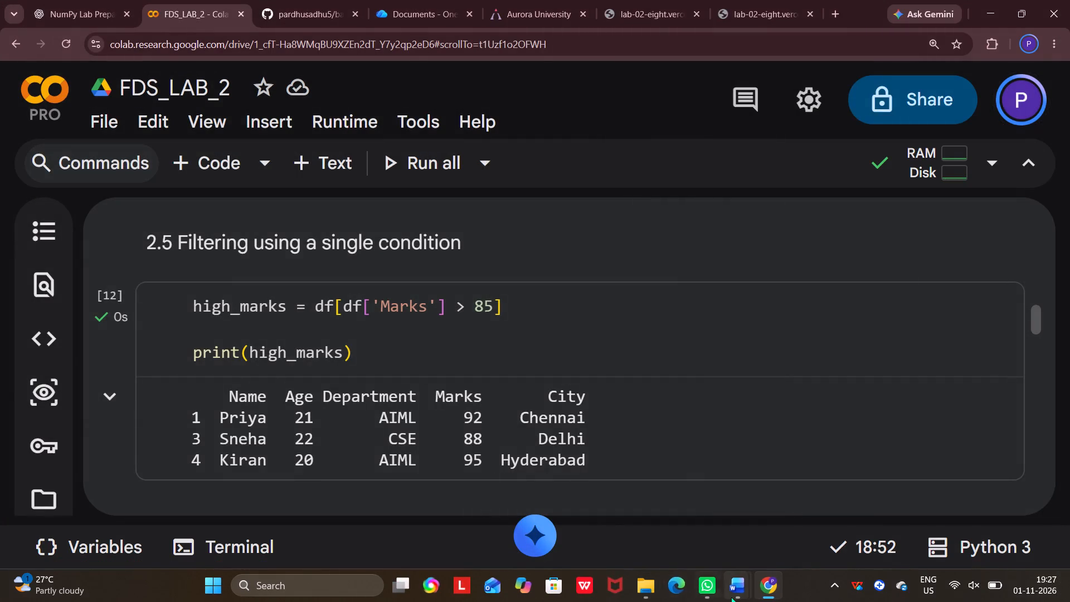
pyautogui.click(957, 536)
pyautogui.hotkey('ctrl', 'v')
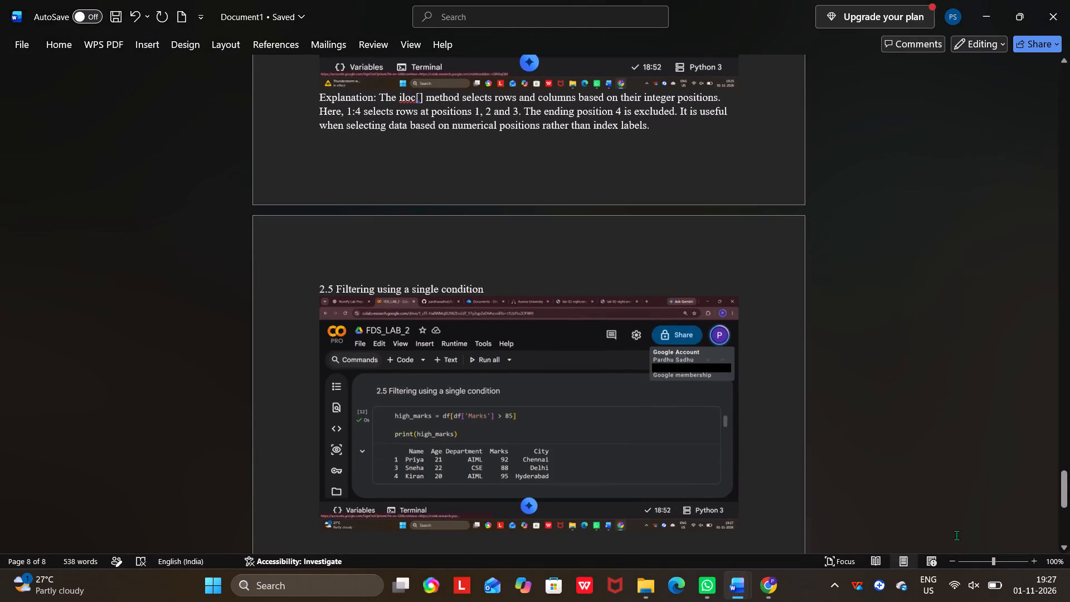
# Add the label "Explanation:" on a new line below the 2.5 screenshot and start another line.
pyautogui.press('Return')
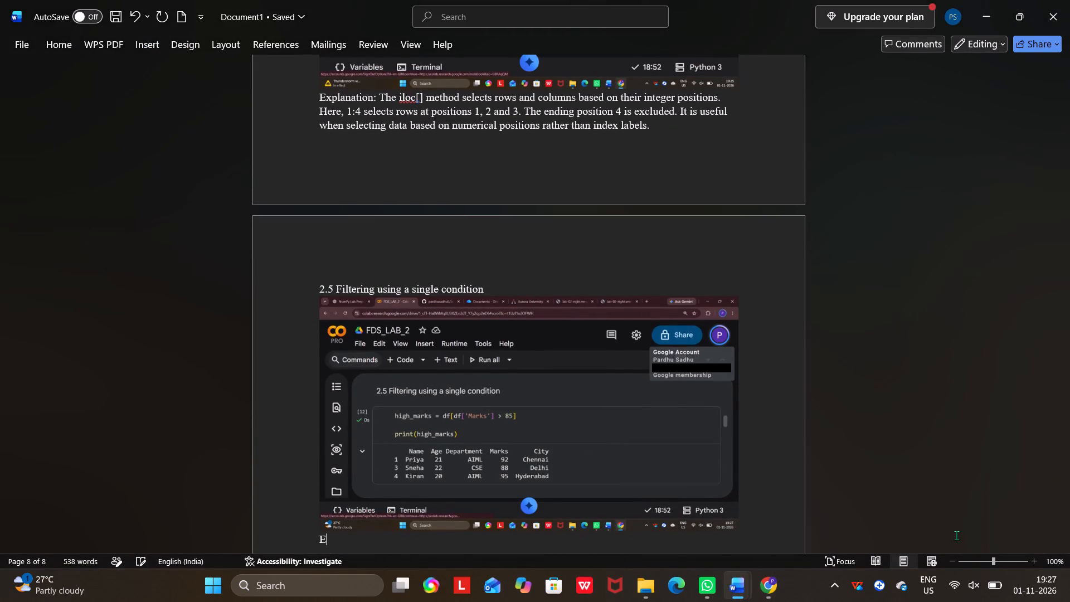
pyautogui.write('xplan')
pyautogui.write('ation')
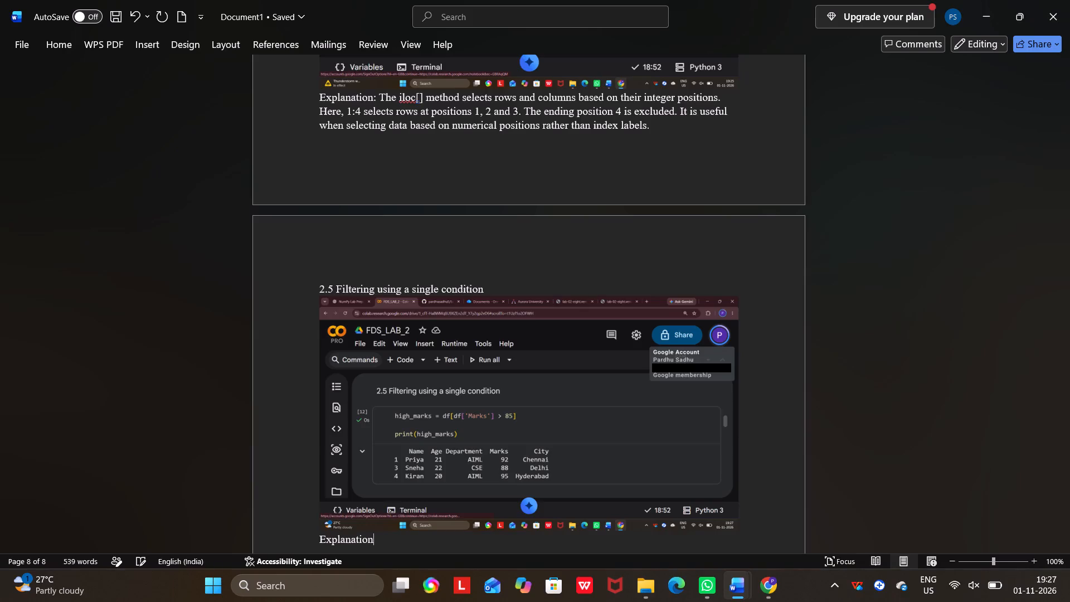
pyautogui.hotkey('shift', ':')
pyautogui.press('Return')
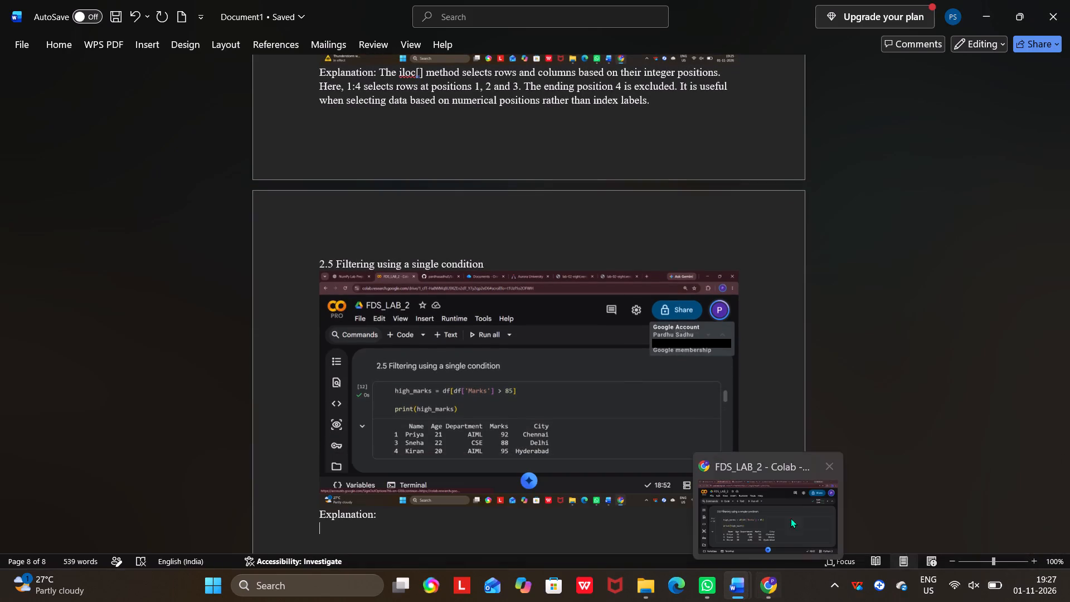
# Copy the 2.5 explanation text from ChatGPT, paste it under "Explanation:" in Word, and leave a blank line below it.
pyautogui.click(780, 540)
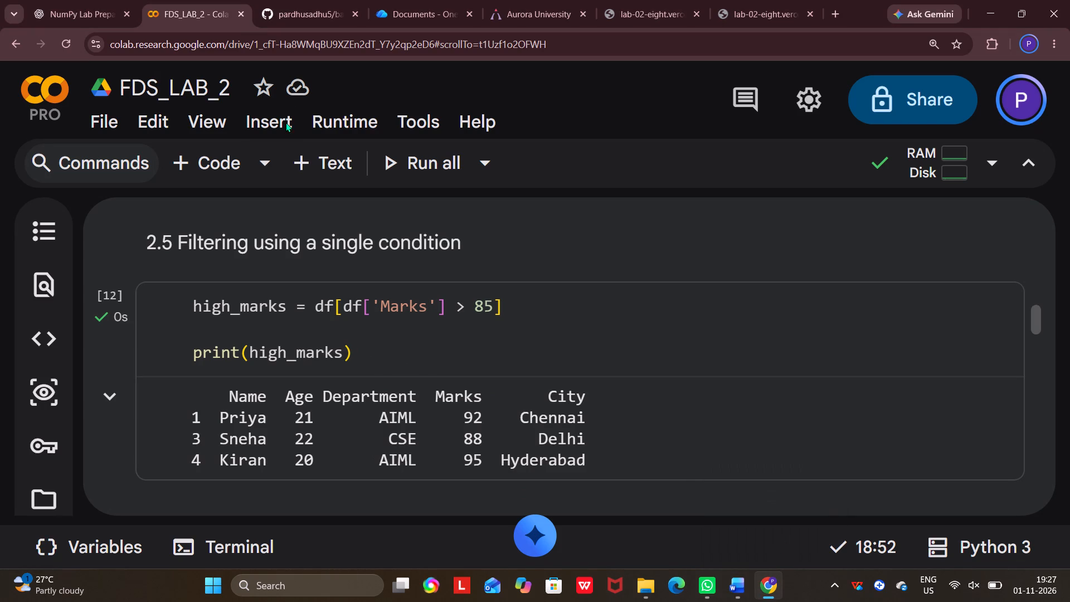
pyautogui.click(102, 0)
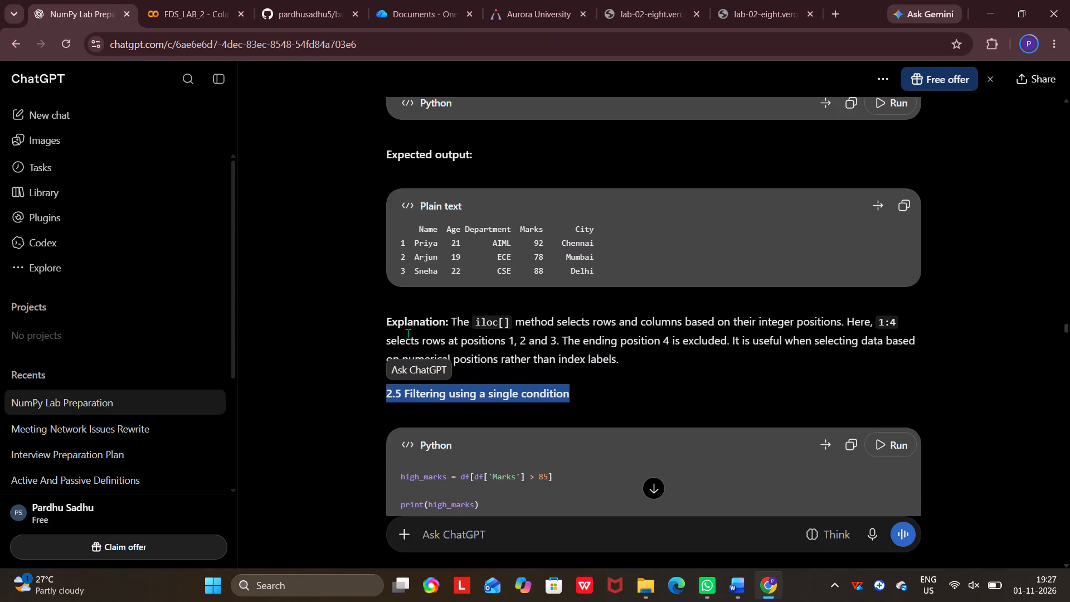
pyautogui.click(408, 334)
pyautogui.scroll(-4, 408, 334)
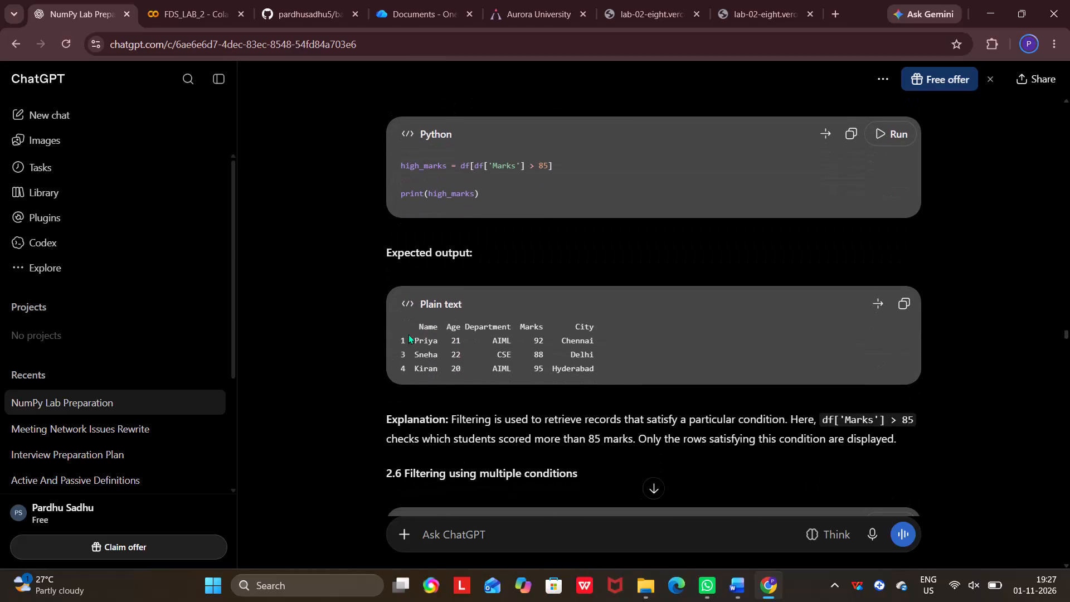
pyautogui.scroll(-1, 408, 334)
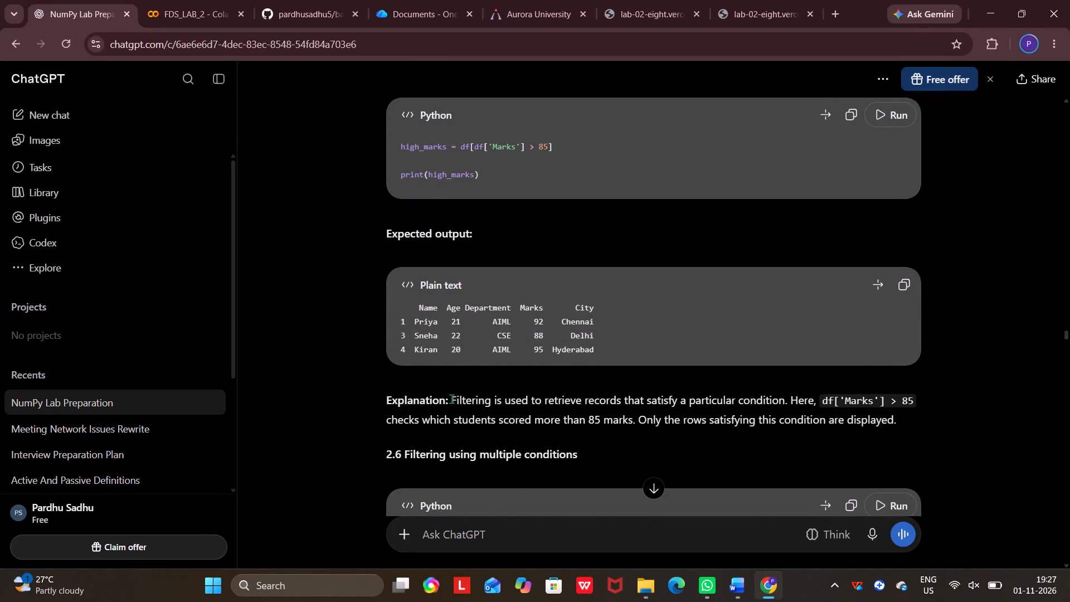
pyautogui.moveTo(451, 397); pyautogui.dragTo(901, 414)
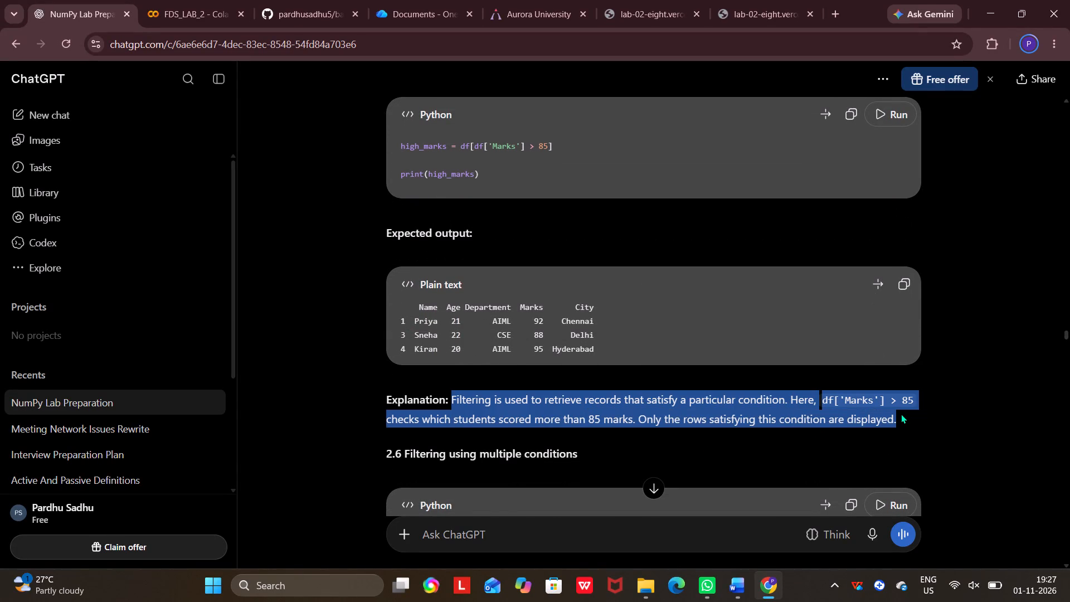
pyautogui.hotkey('ctrl', 'c')
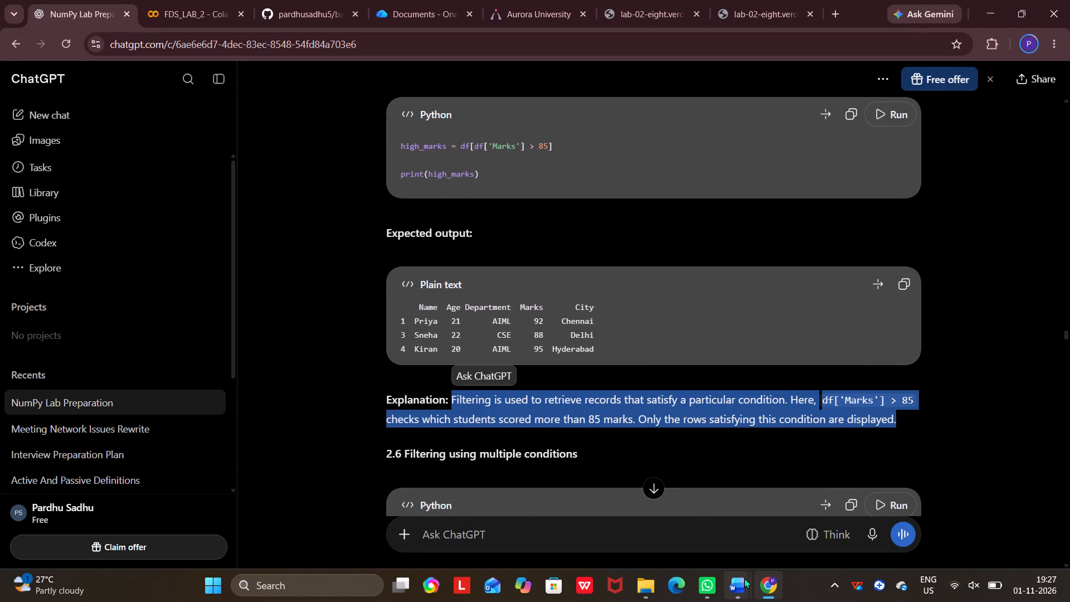
pyautogui.click(1047, 508)
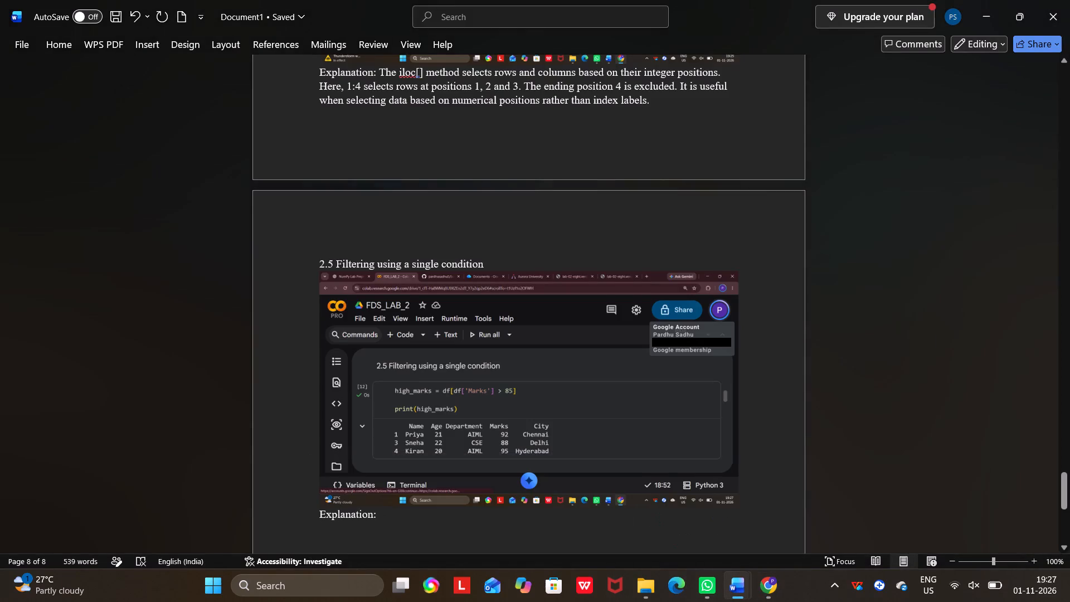
pyautogui.hotkey('ctrl', 'v')
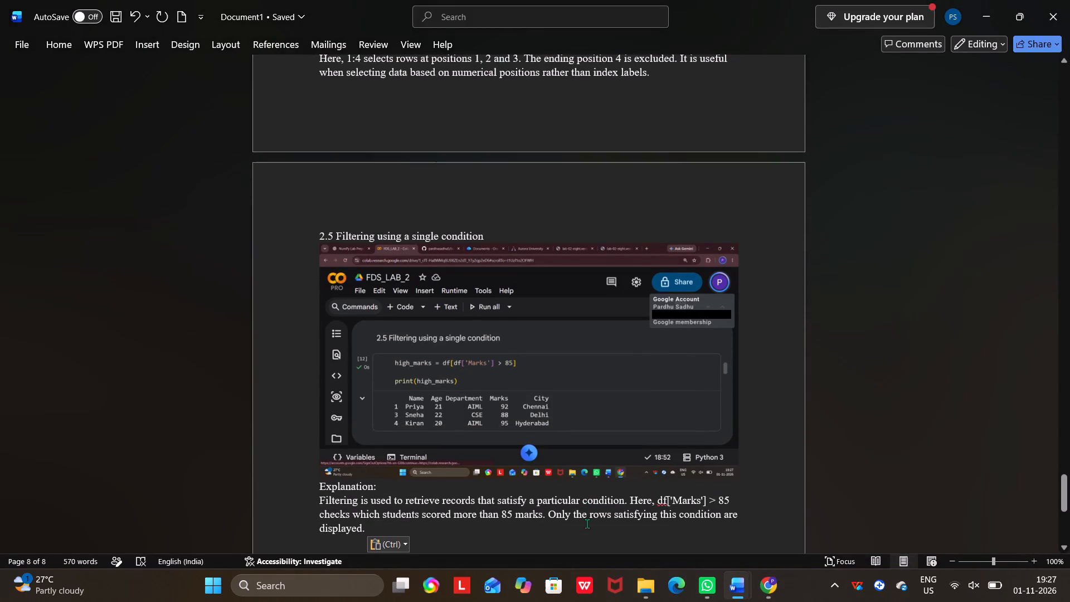
pyautogui.press('Return')
pyautogui.press('Return')
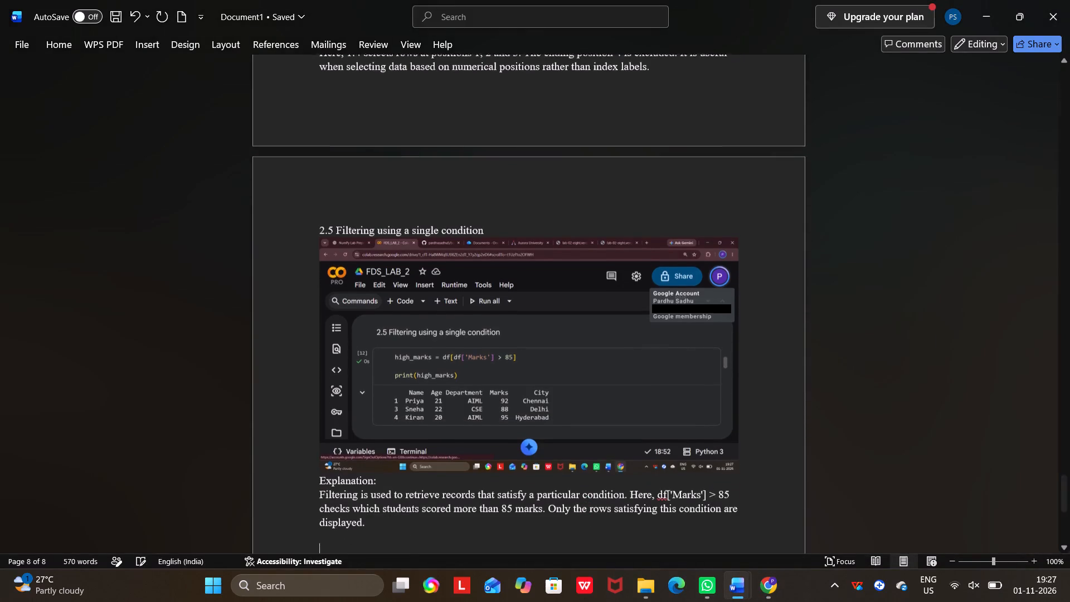
# Add the heading "2.6 Filtering using multiple conditions" below the 2.5 explanation in Word, copying its title text from ChatGPT, and start a new line.
pyautogui.press('2')
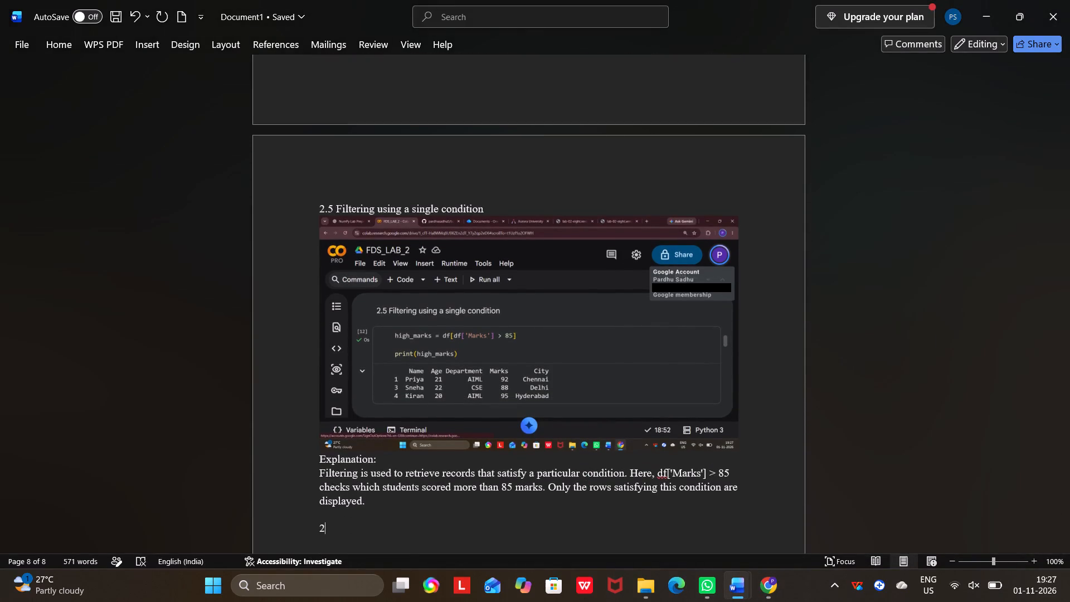
pyautogui.press('.')
pyautogui.press('6')
pyautogui.press('space')
pyautogui.click(762, 528)
pyautogui.scroll(-1, 622, 480)
pyautogui.click(439, 382)
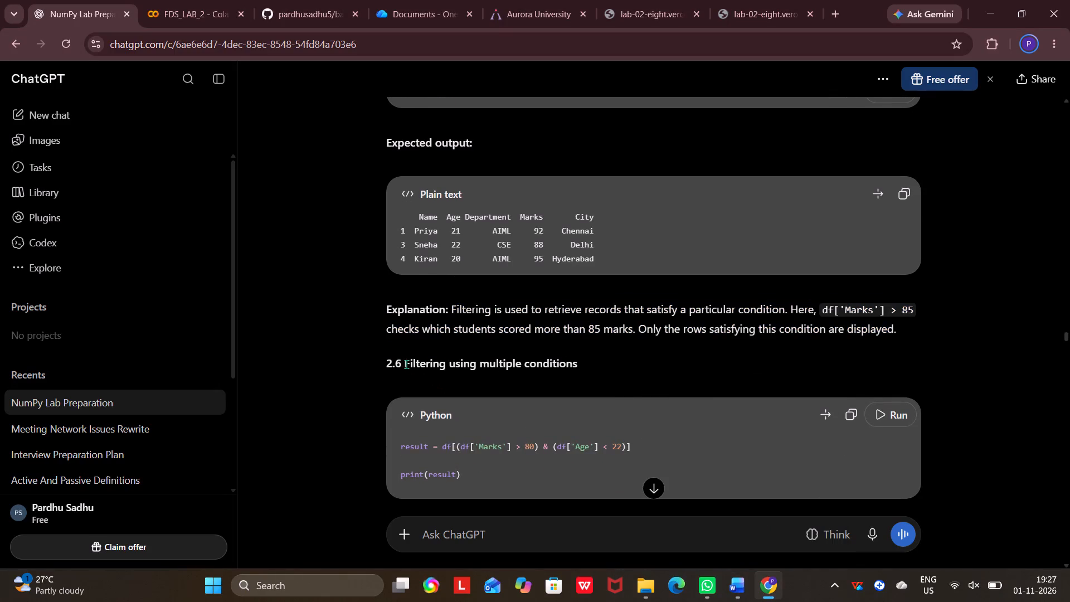
pyautogui.moveTo(407, 365); pyautogui.dragTo(583, 353)
pyautogui.hotkey('ctrl', 'c')
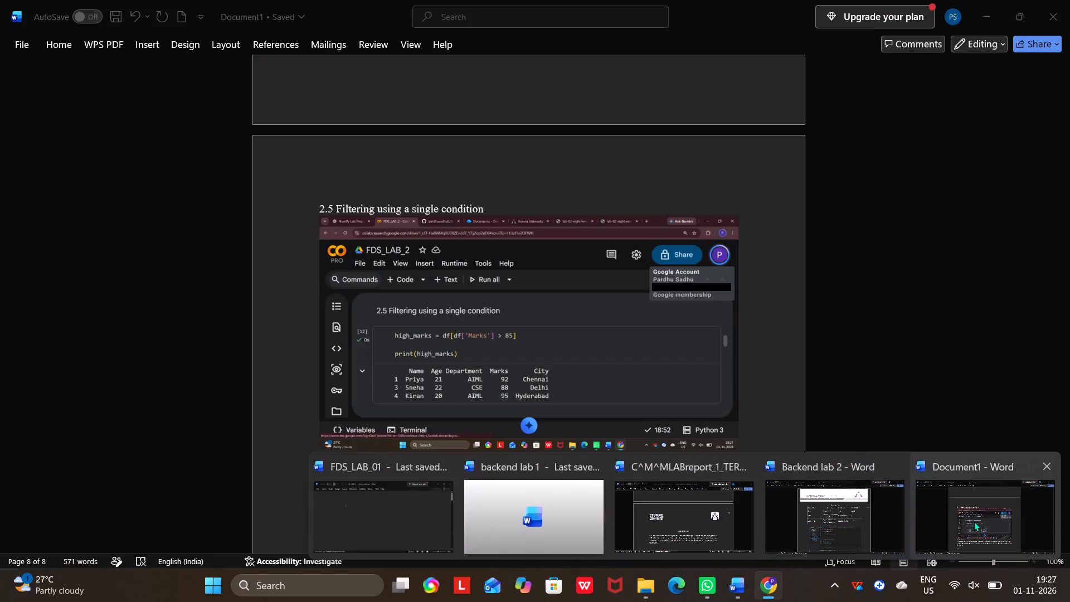
pyautogui.click(974, 521)
pyautogui.hotkey('ctrl', 'v')
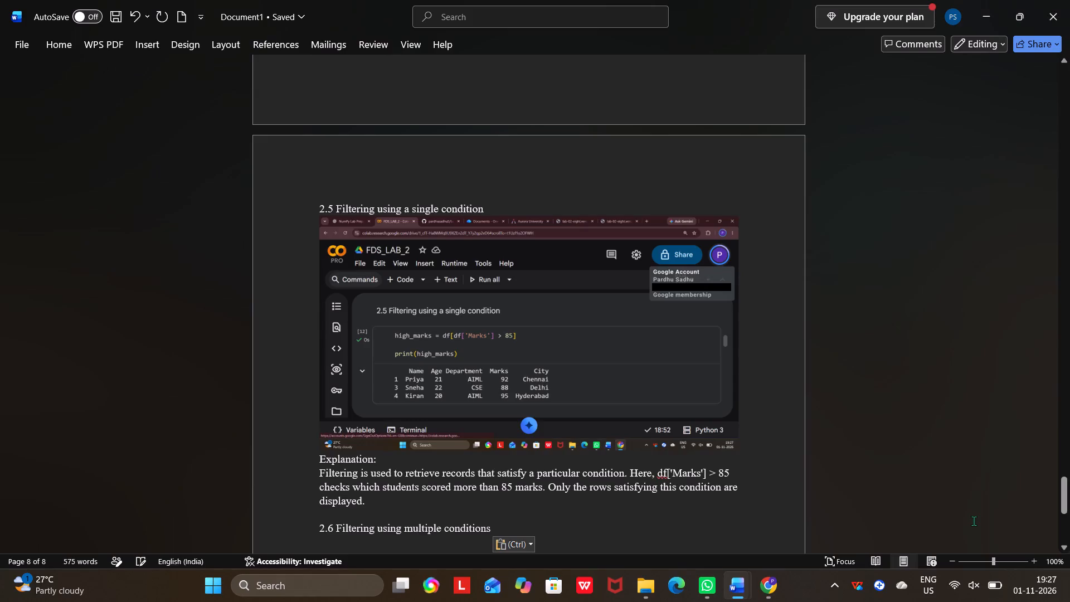
pyautogui.press('Return')
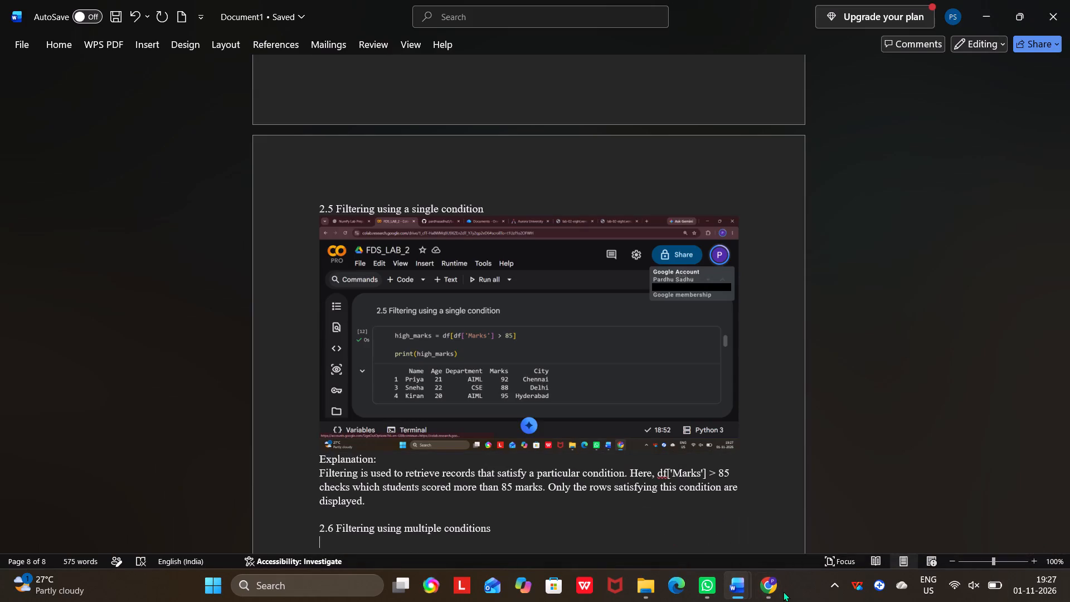
# Capture the full screen showing Colab's 2.6 heading, code and output with the account tooltip, and paste it under the 2.6 heading in Word.
pyautogui.click(767, 523)
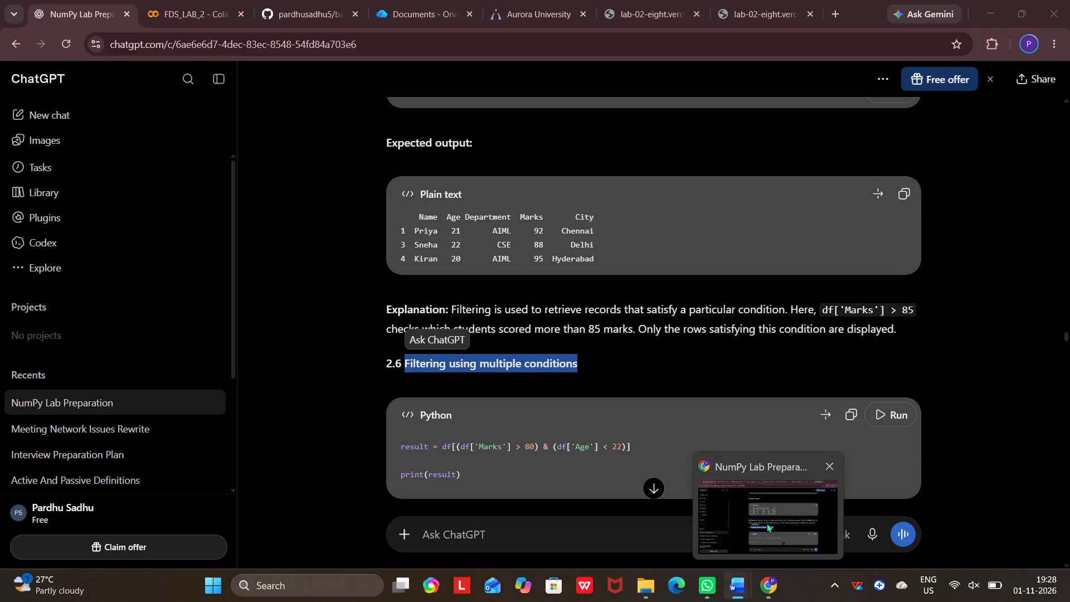
pyautogui.click(184, 0)
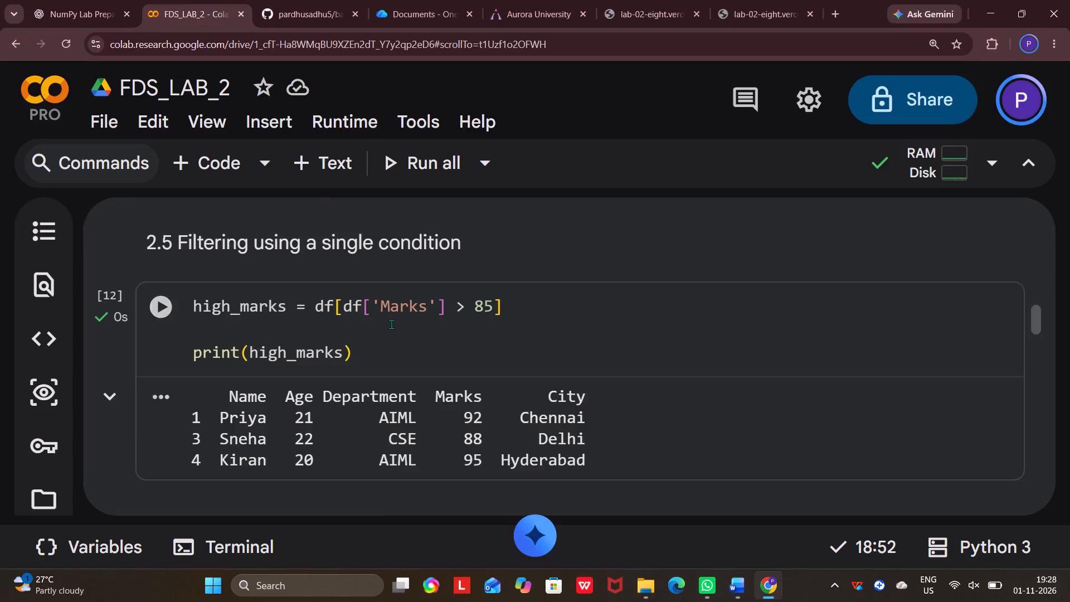
pyautogui.scroll(-5, 392, 324)
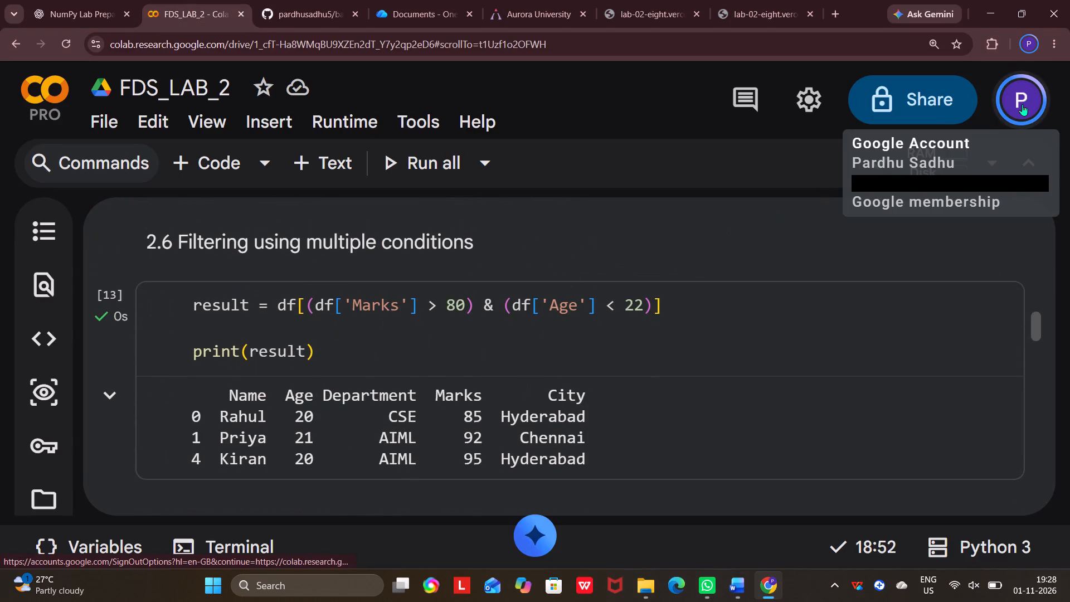
pyautogui.press('shift+super+s')
pyautogui.moveTo(0, 0); pyautogui.dragTo(103, 80)
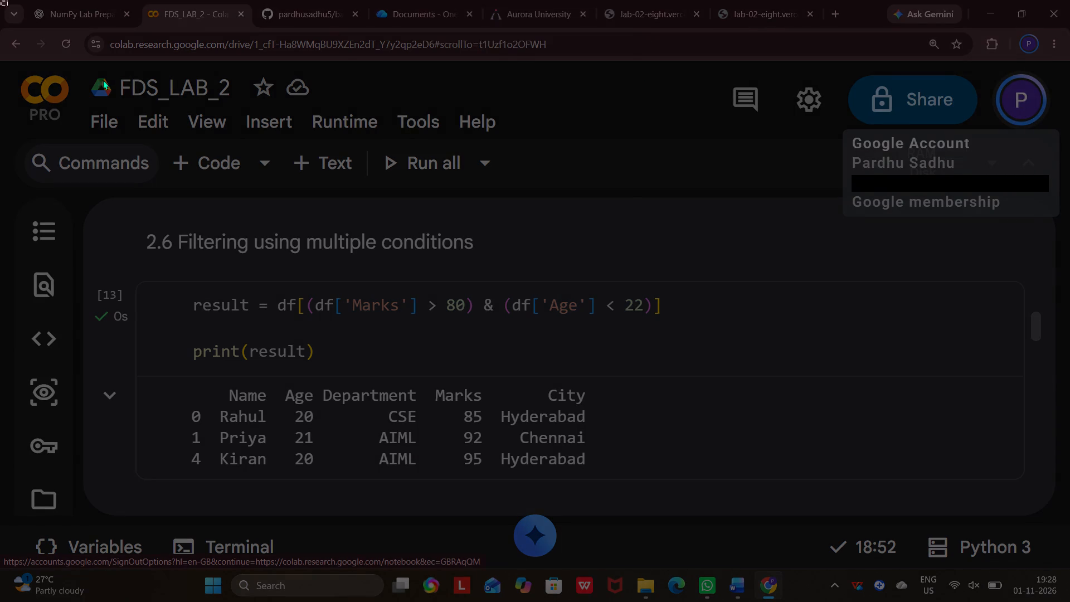
pyautogui.moveTo(103, 80); pyautogui.dragTo(1069, 601)
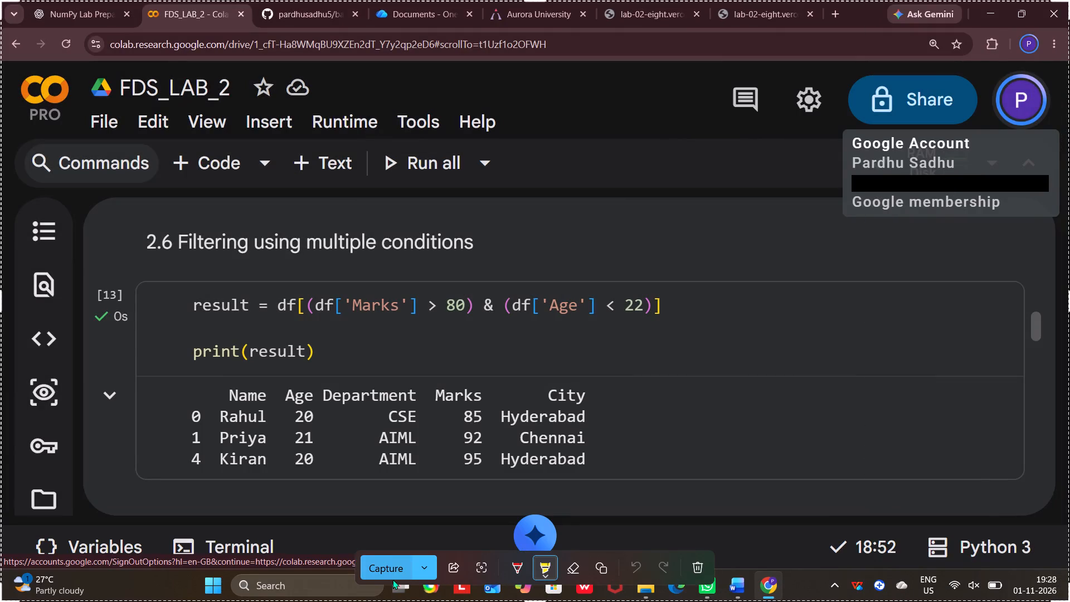
pyautogui.click(391, 569)
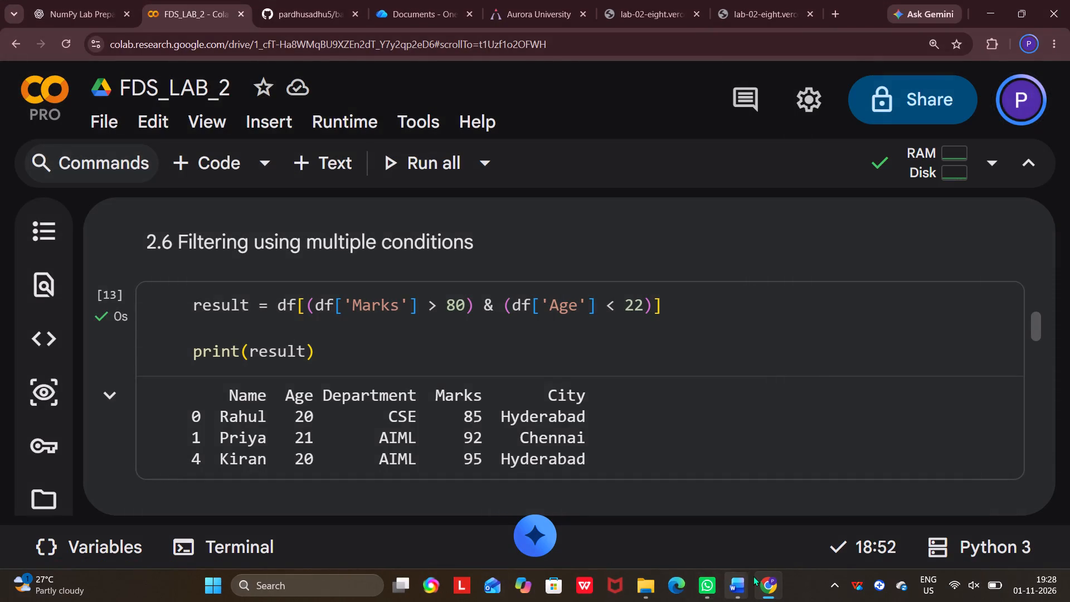
pyautogui.click(983, 506)
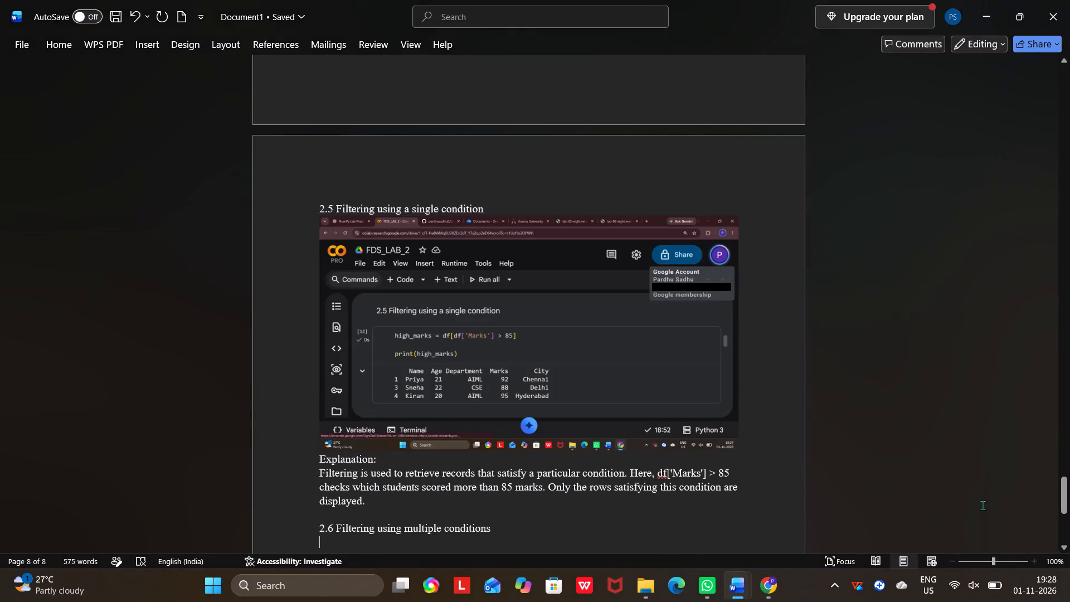
pyautogui.hotkey('ctrl', 'v')
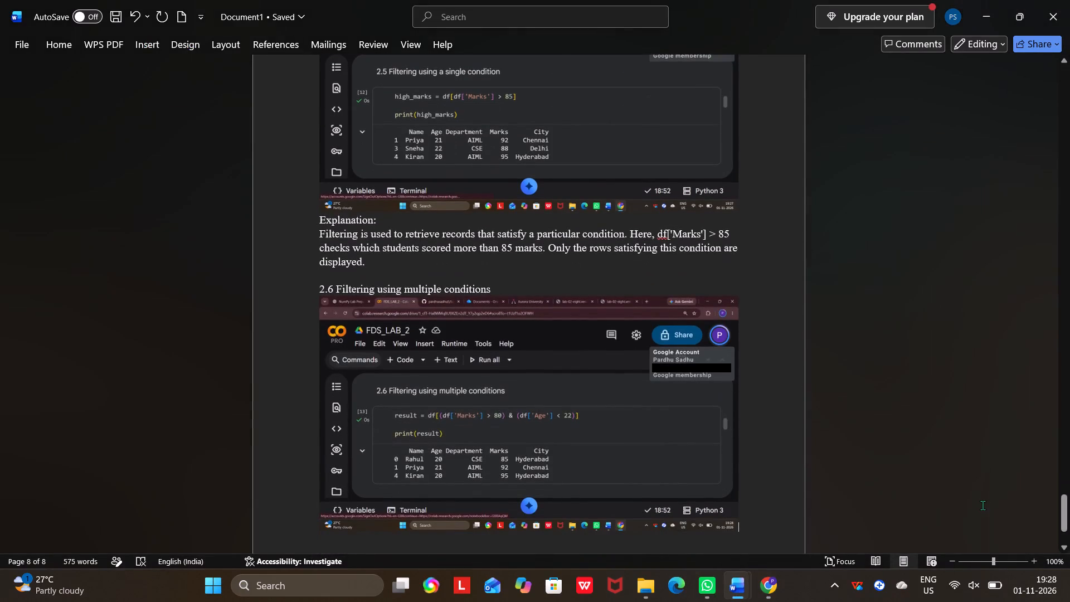
# Add the label "Explanation:" on a new line below the 2.6 screenshot and start another line.
pyautogui.press('Return')
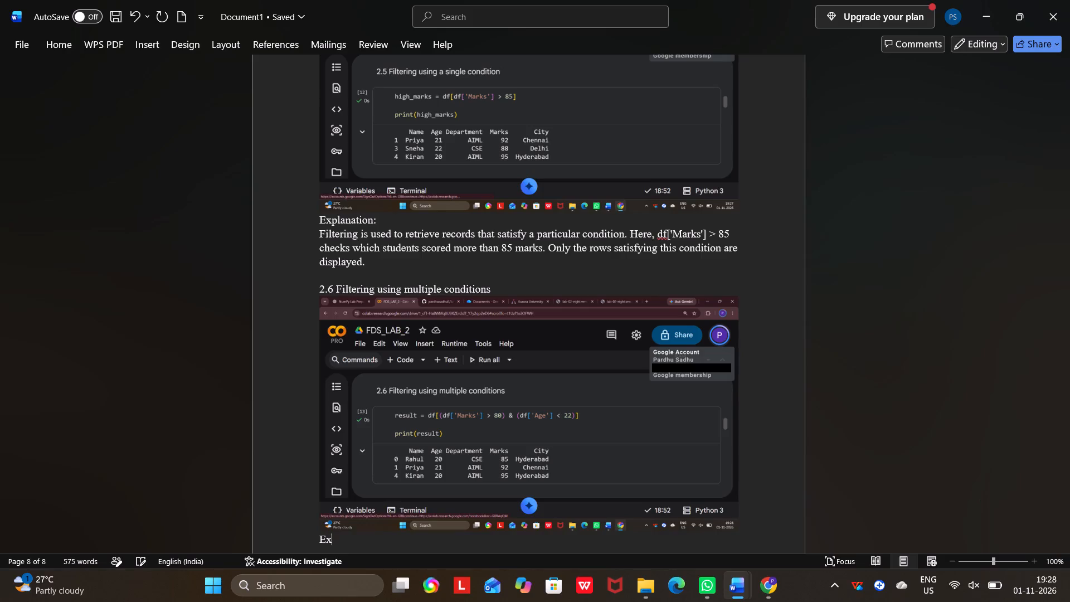
pyautogui.write('plam')
pyautogui.press('BackSpace')
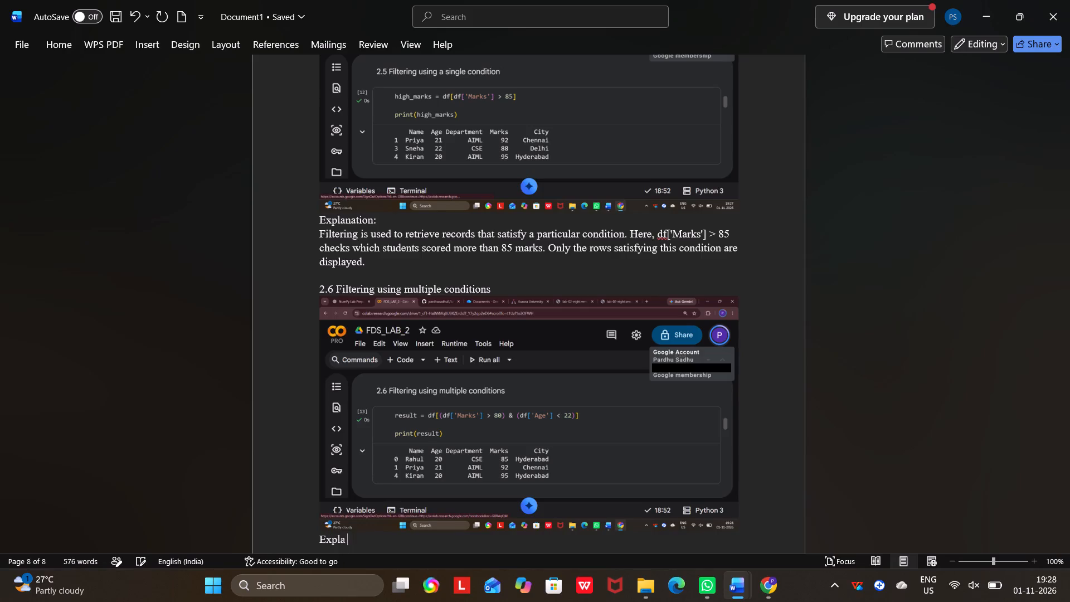
pyautogui.write('nation')
pyautogui.hotkey('shift', ':')
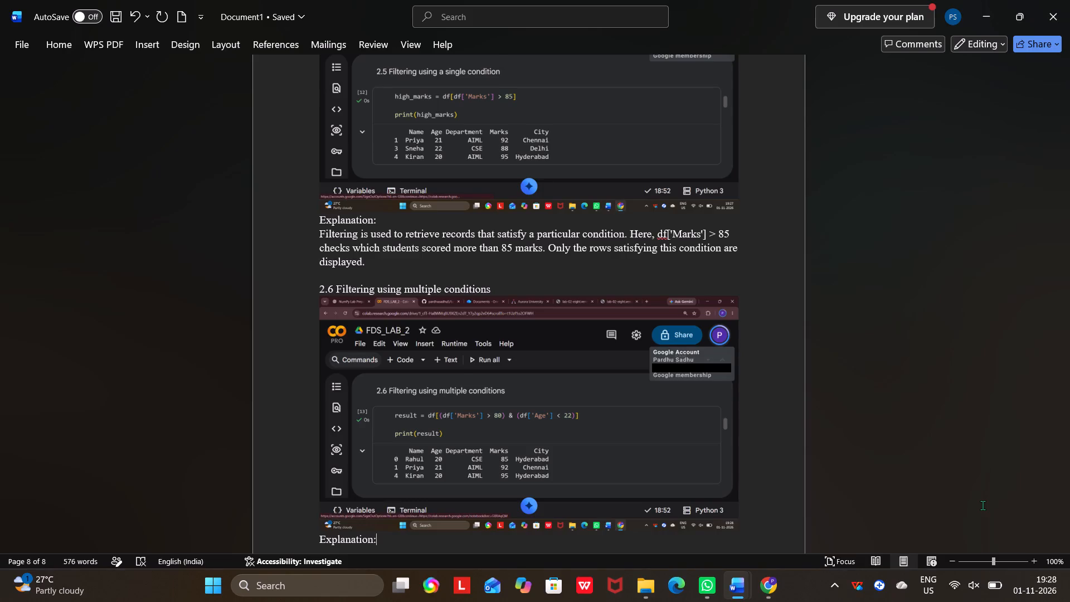
pyautogui.press('Return')
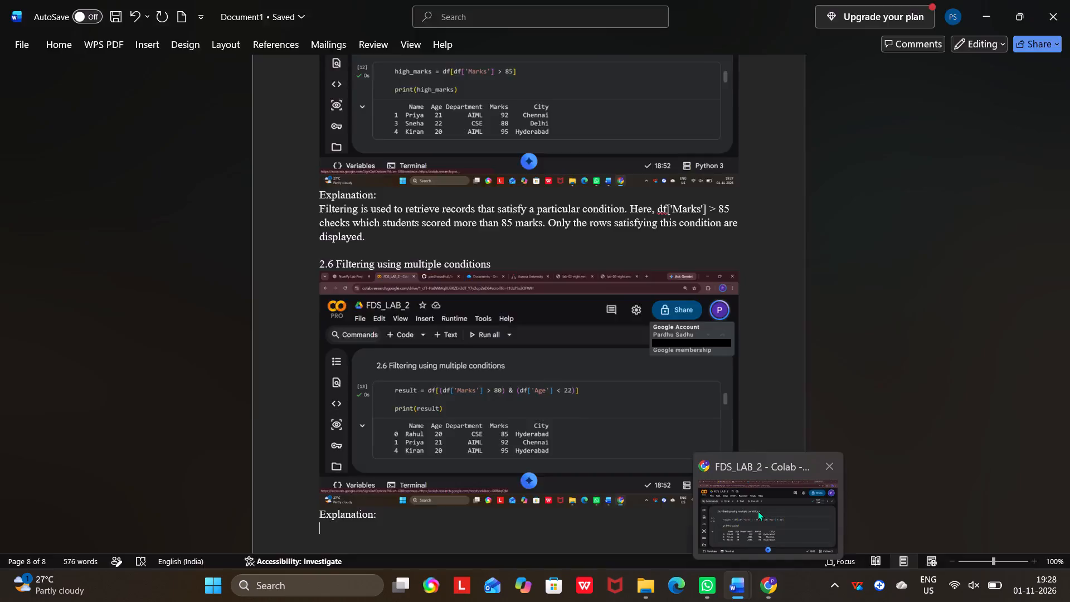
# Copy the 2.6 explanation about combining conditions from ChatGPT, paste it under the 2.6 "Explanation:" label in Word, and start a new line.
pyautogui.click(758, 511)
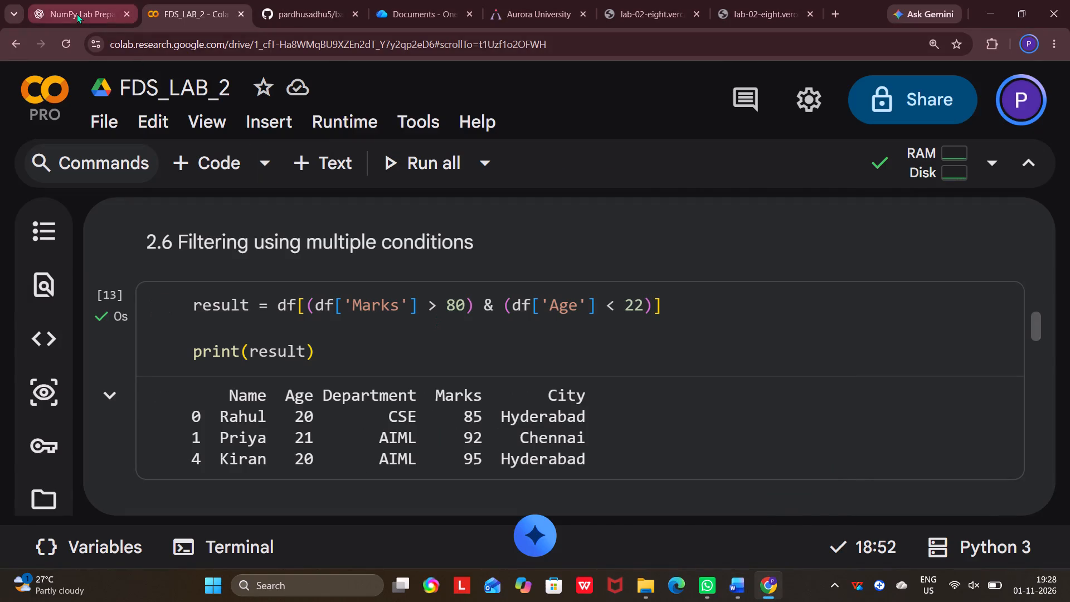
pyautogui.click(77, 13)
pyautogui.click(363, 324)
pyautogui.scroll(-2, 363, 324)
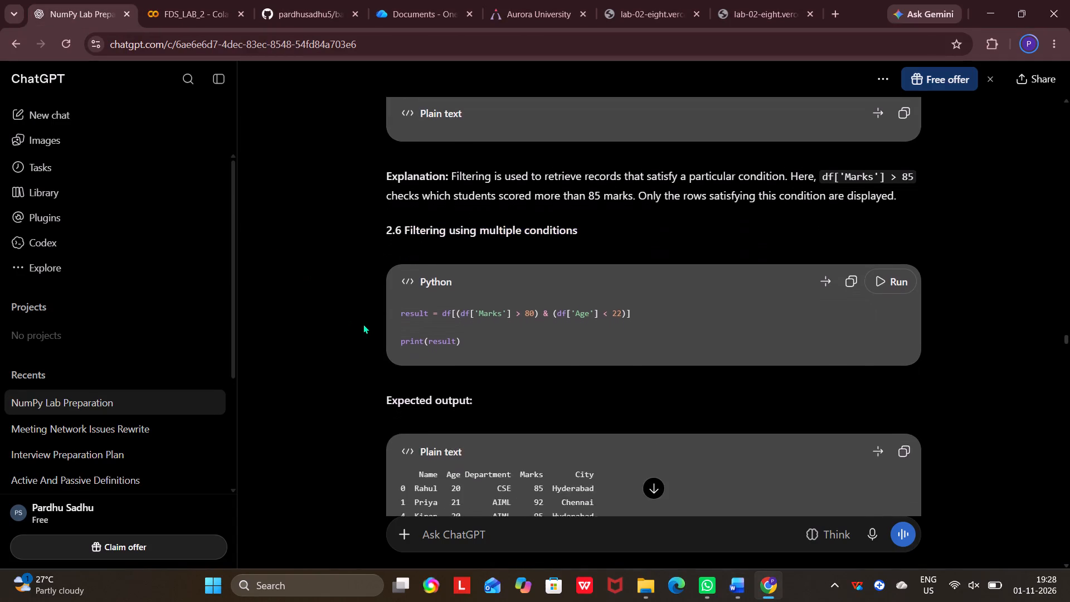
pyautogui.scroll(-2, 363, 324)
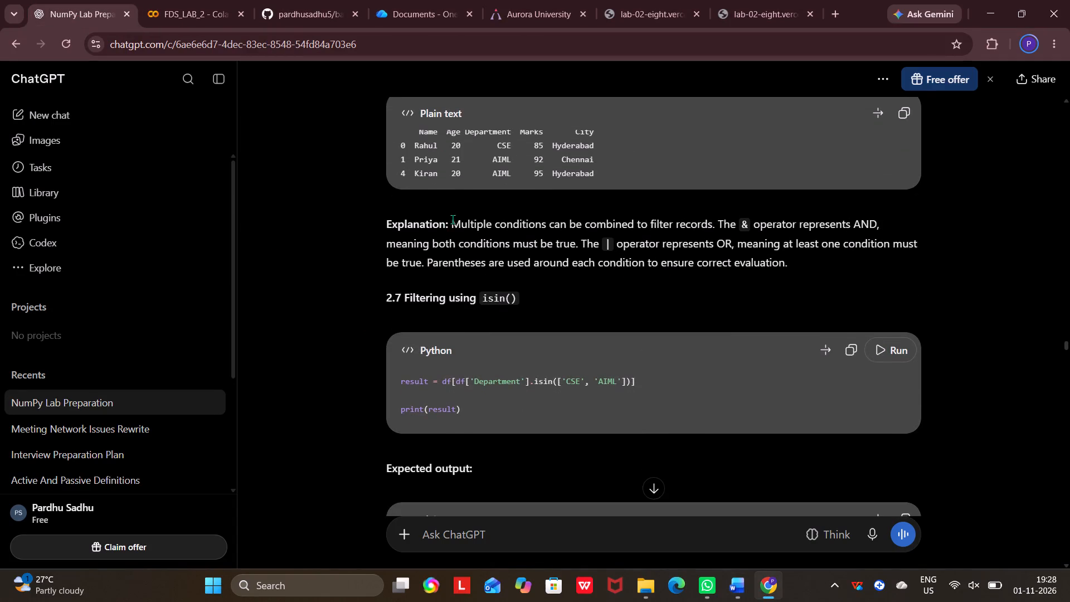
pyautogui.moveTo(453, 219); pyautogui.dragTo(805, 269)
pyautogui.hotkey('ctrl', 'c')
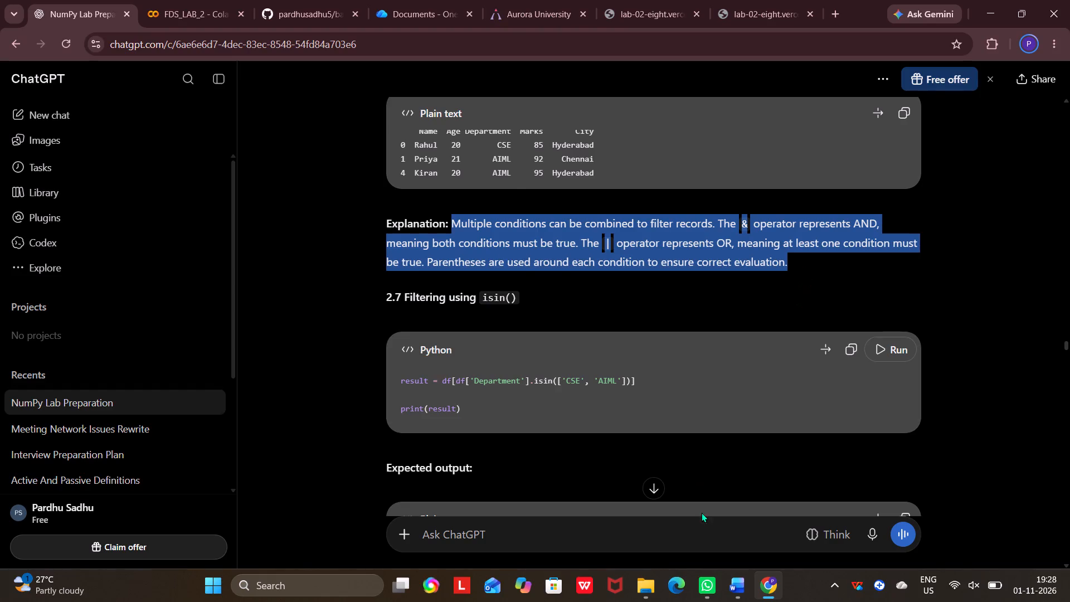
pyautogui.click(983, 531)
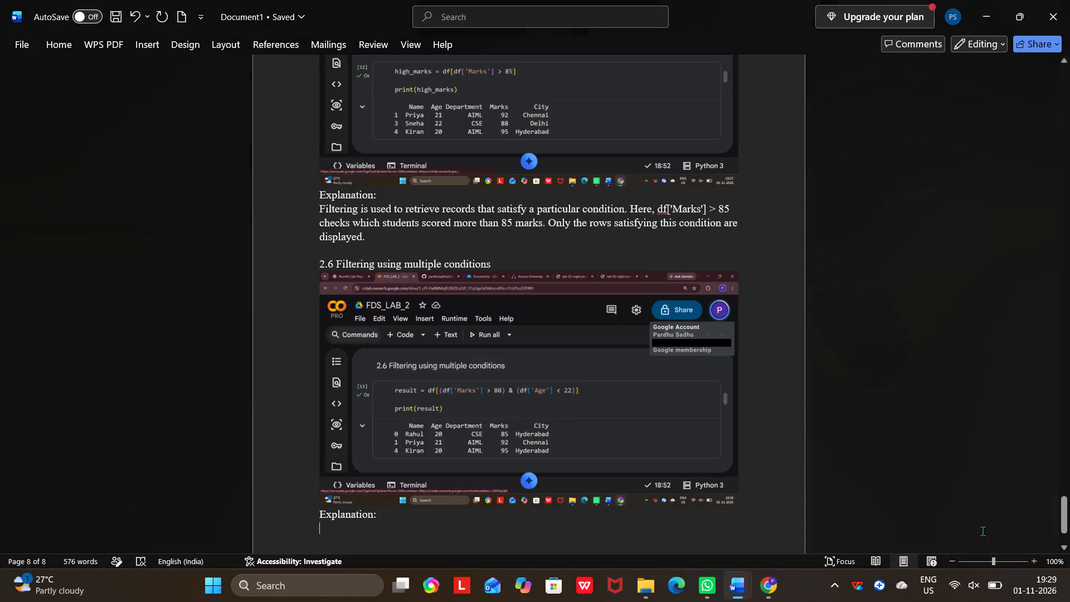
pyautogui.hotkey('ctrl', 'v')
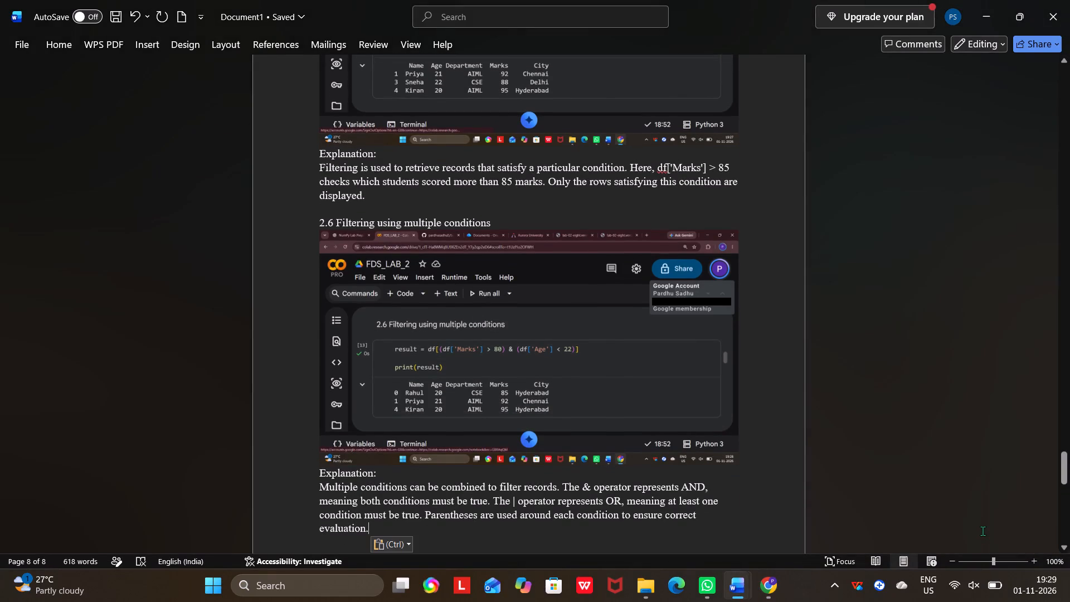
pyautogui.press('Return')
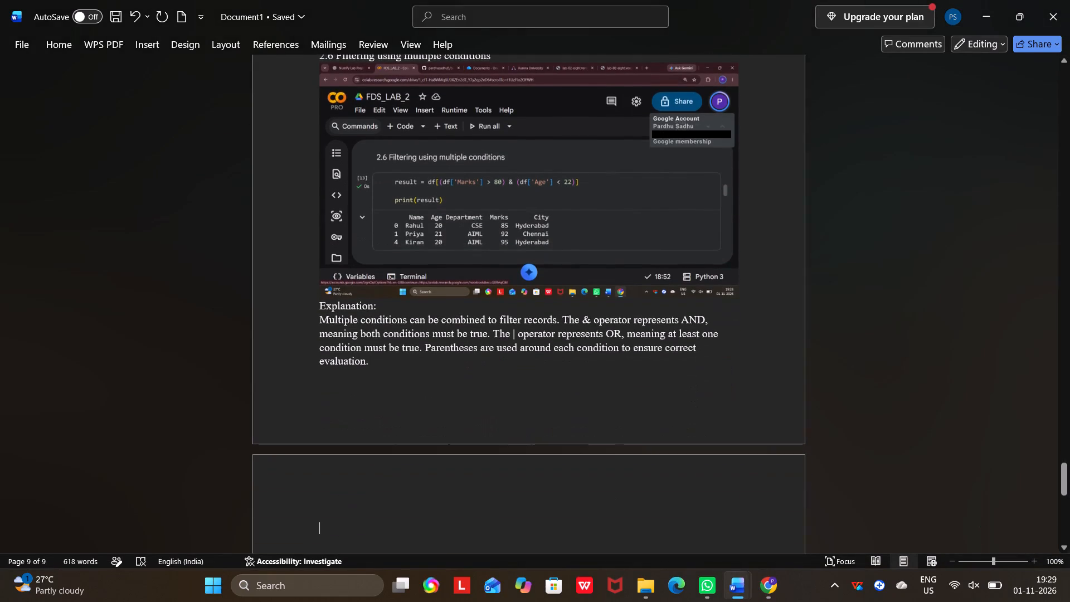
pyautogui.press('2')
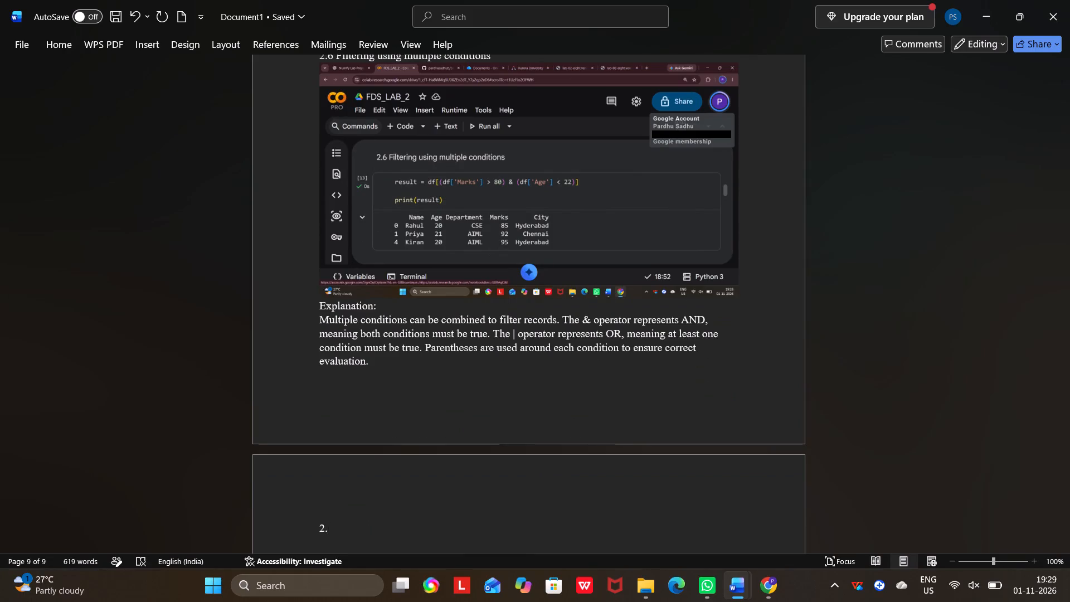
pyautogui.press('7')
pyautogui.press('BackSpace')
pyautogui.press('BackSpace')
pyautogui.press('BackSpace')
# Copy the heading "2.7 Filtering using isin()" from ChatGPT, paste it on page 9 in Word with a colon added, and start a new line.
pyautogui.click(745, 548)
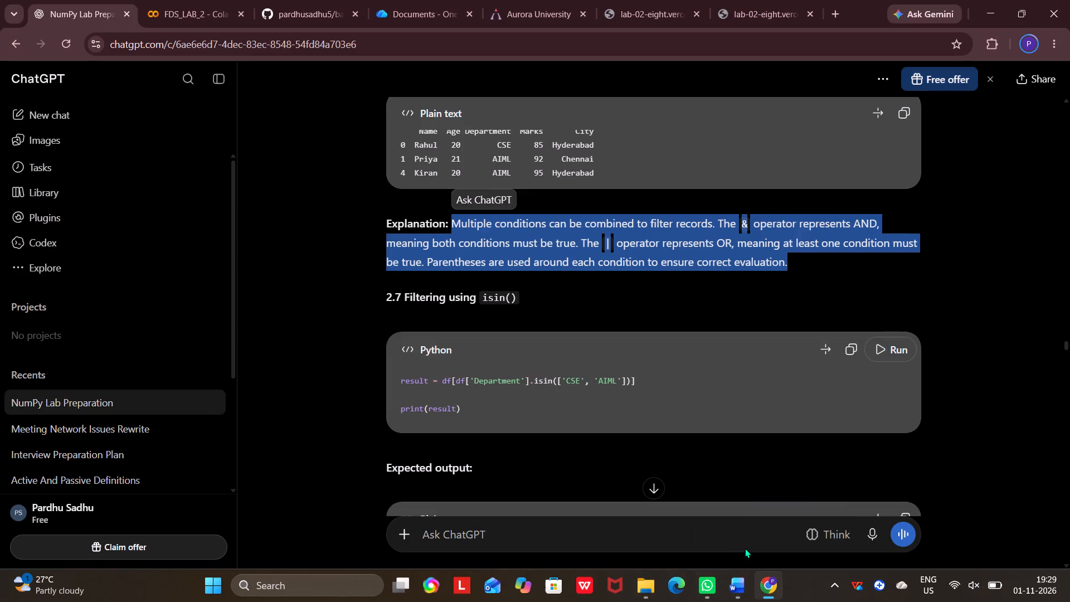
pyautogui.click(592, 472)
pyautogui.moveTo(381, 298); pyautogui.dragTo(534, 302)
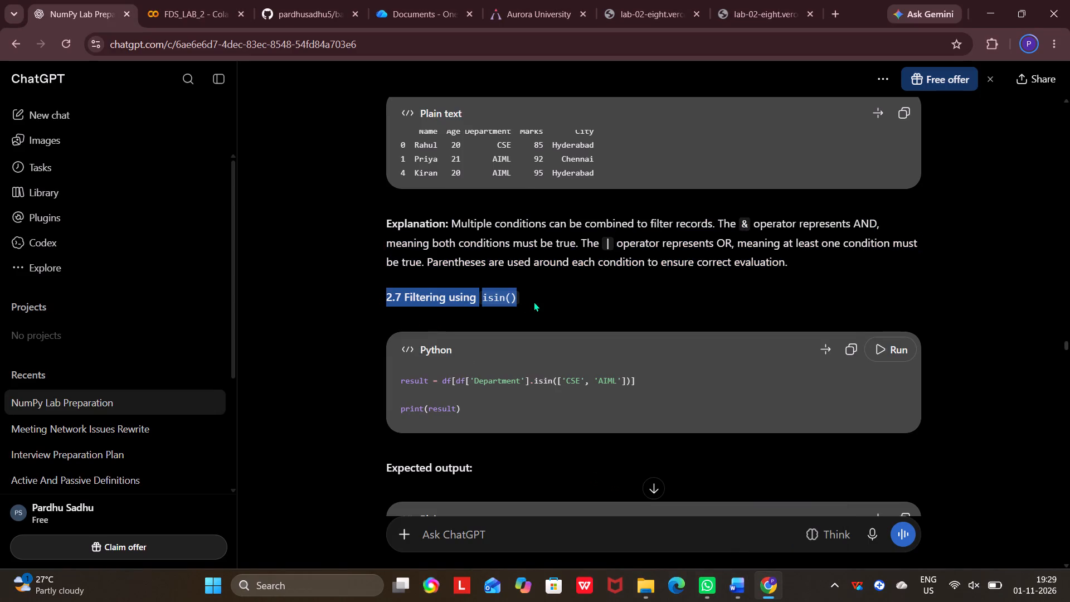
pyautogui.moveTo(534, 302); pyautogui.dragTo(542, 302)
pyautogui.hotkey('ctrl', 'c')
pyautogui.scroll(-1, 542, 302)
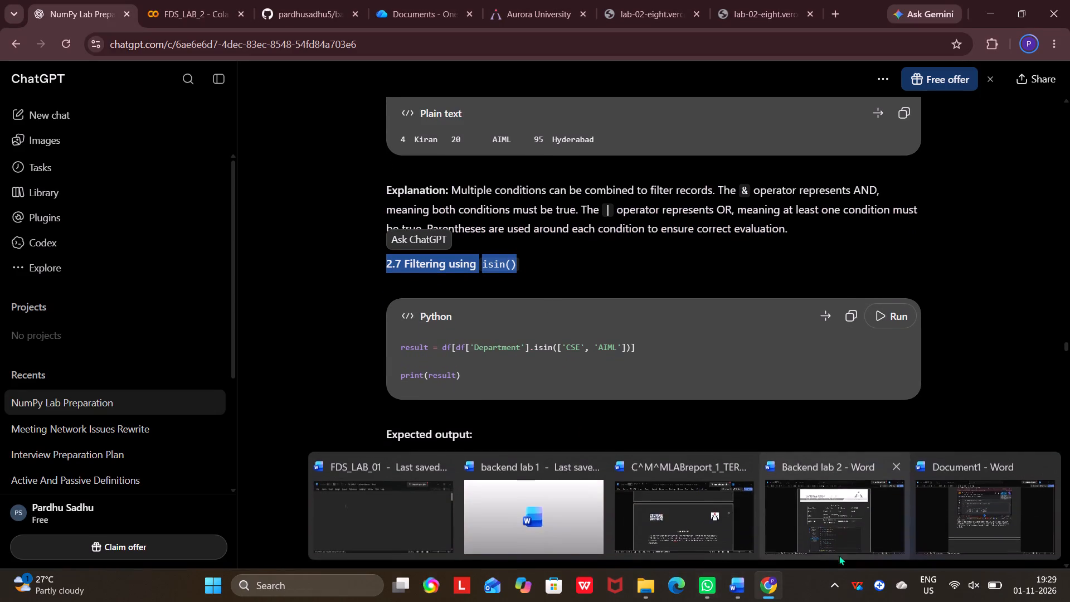
pyautogui.click(937, 528)
pyautogui.hotkey('ctrl', 'v')
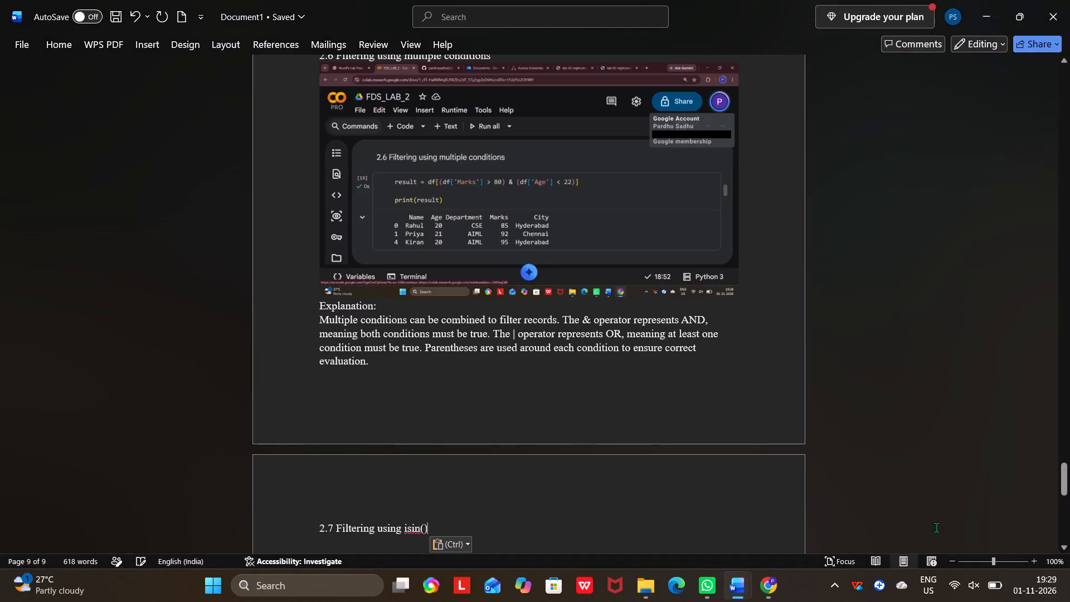
pyautogui.hotkey('shift', ':')
pyautogui.press('Return')
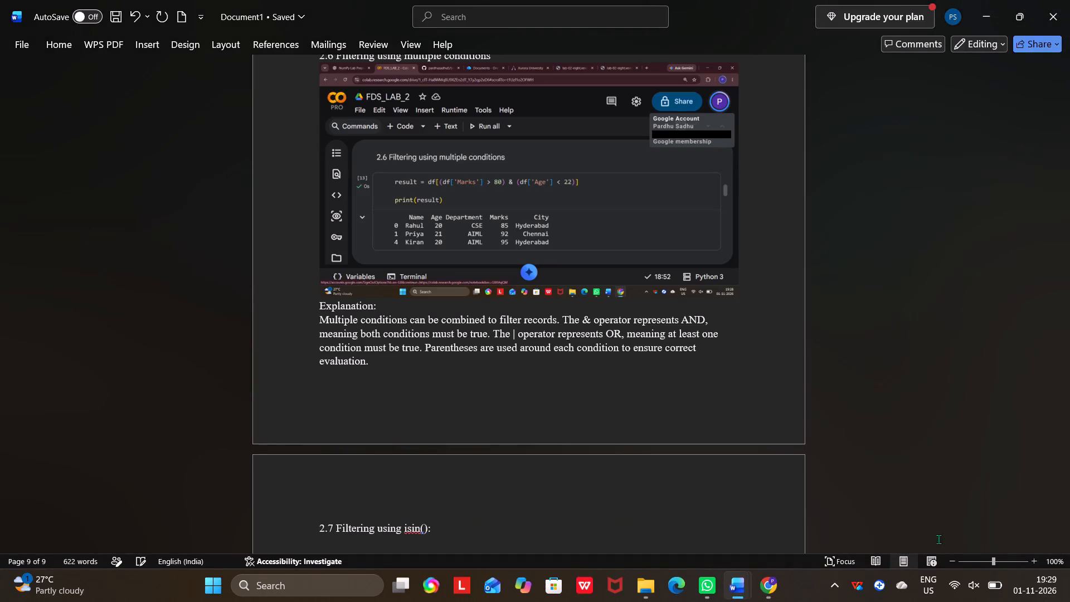
# Capture the full screen showing Colab's 2.7 heading, code and output with the account tooltip, and paste it under the 2.7 heading in Word.
pyautogui.click(755, 533)
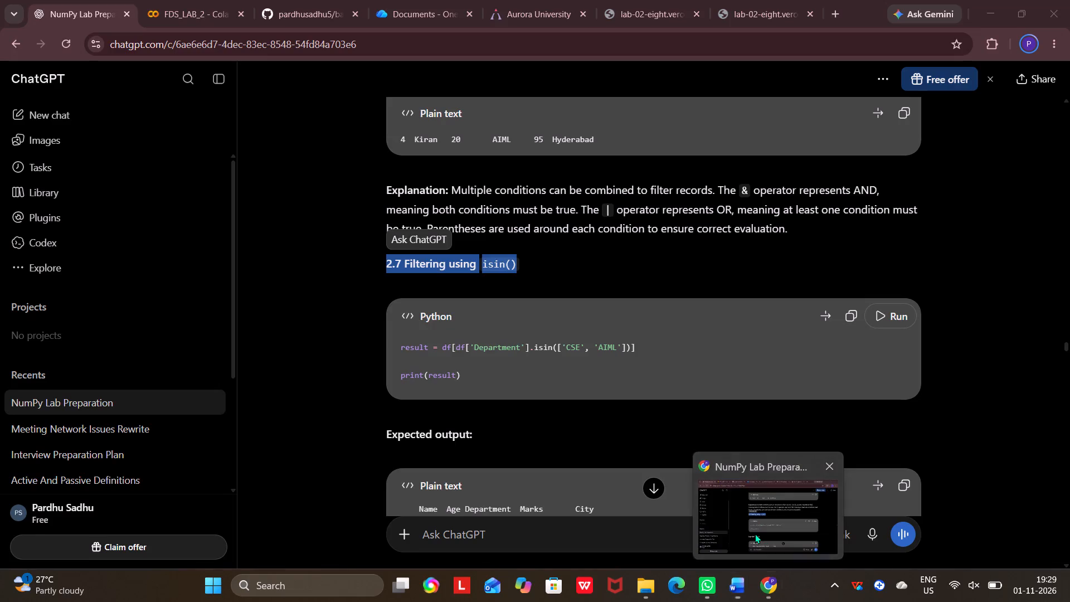
pyautogui.click(191, 0)
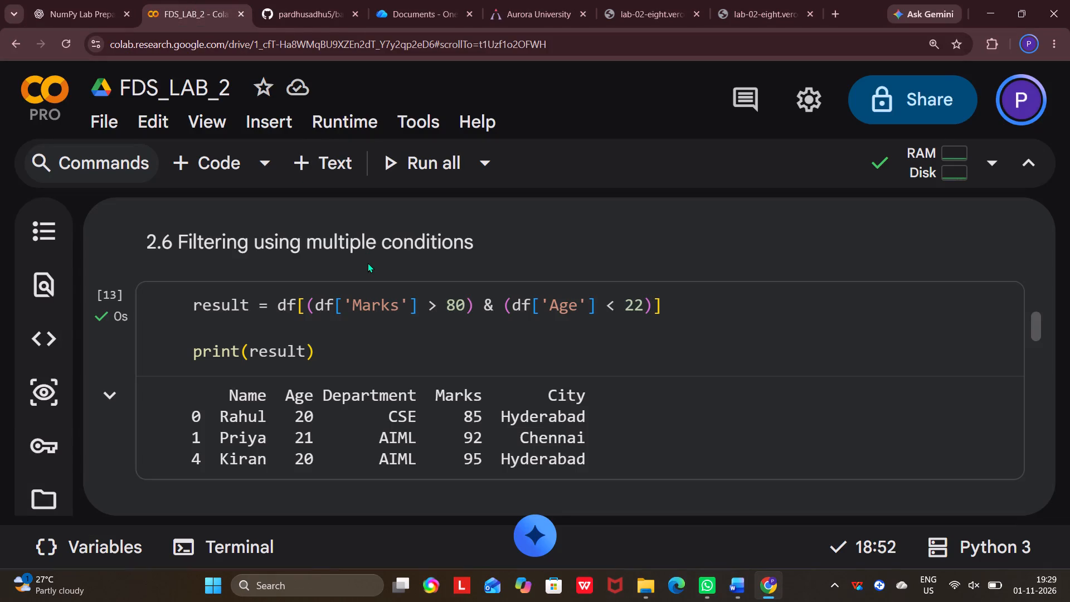
pyautogui.scroll(-5, 368, 263)
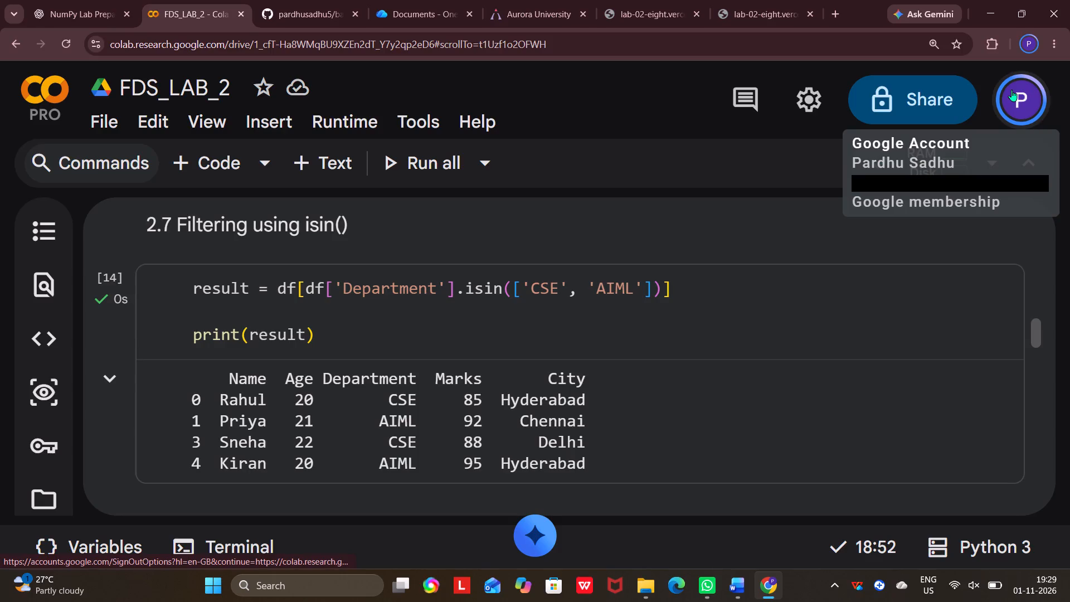
pyautogui.press('shift+super+s')
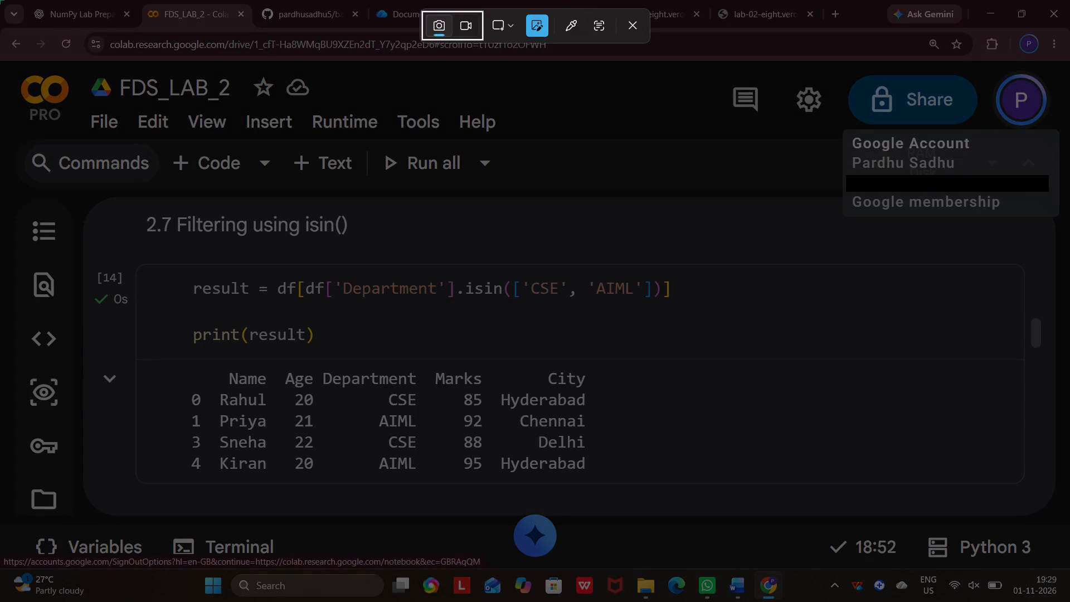
pyautogui.moveTo(0, 0); pyautogui.dragTo(1068, 601)
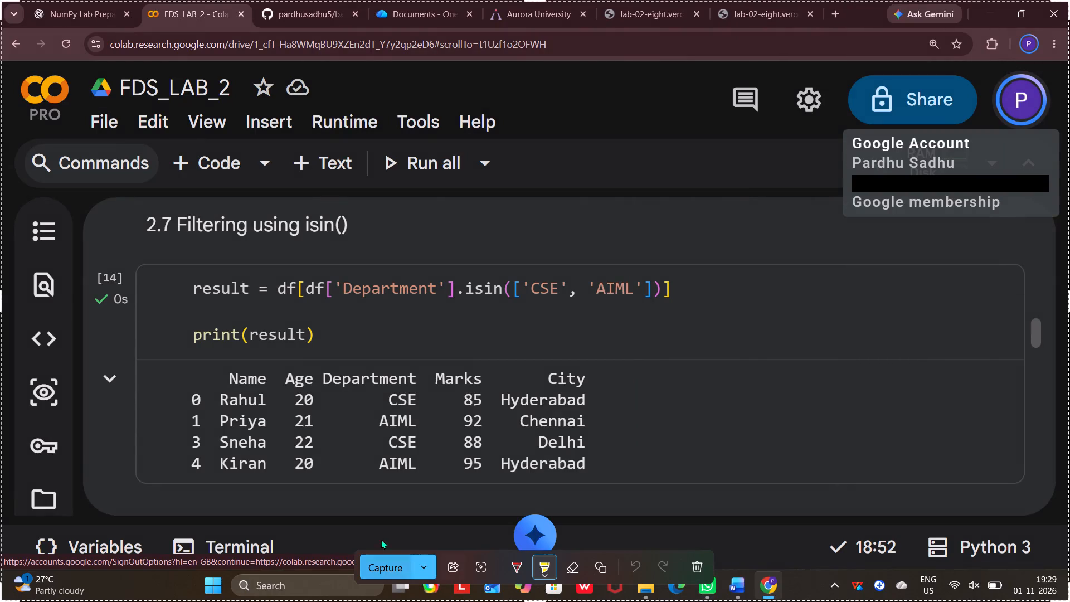
pyautogui.click(392, 566)
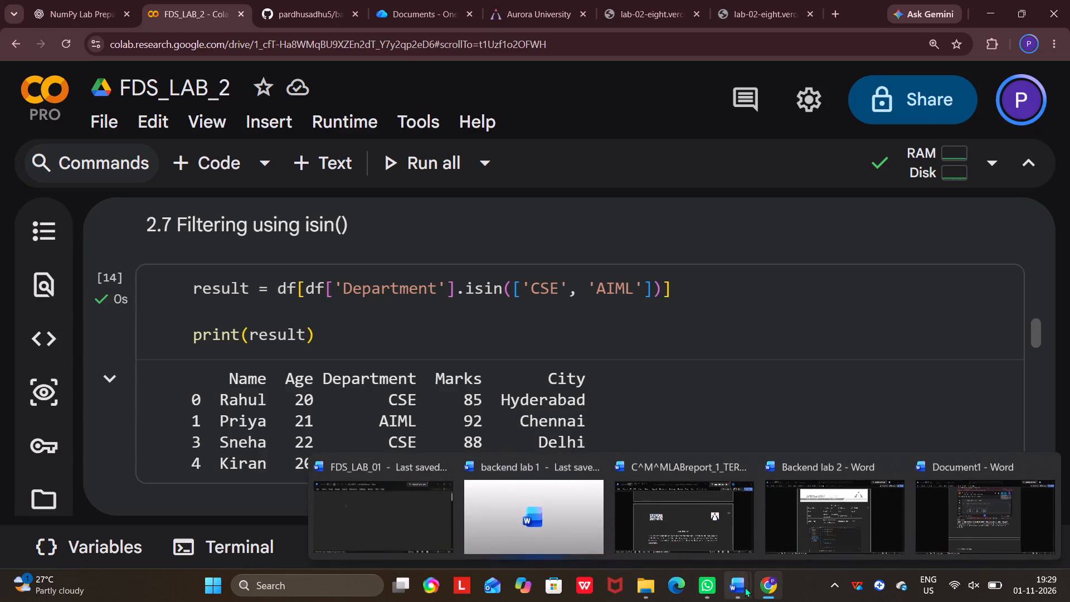
pyautogui.click(1021, 517)
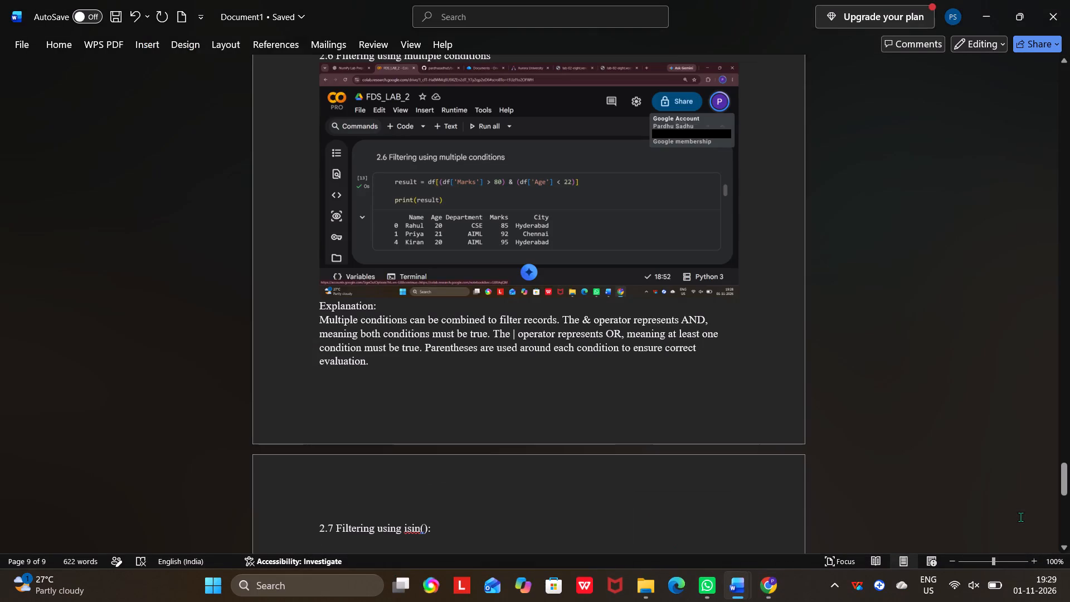
pyautogui.hotkey('ctrl', 'v')
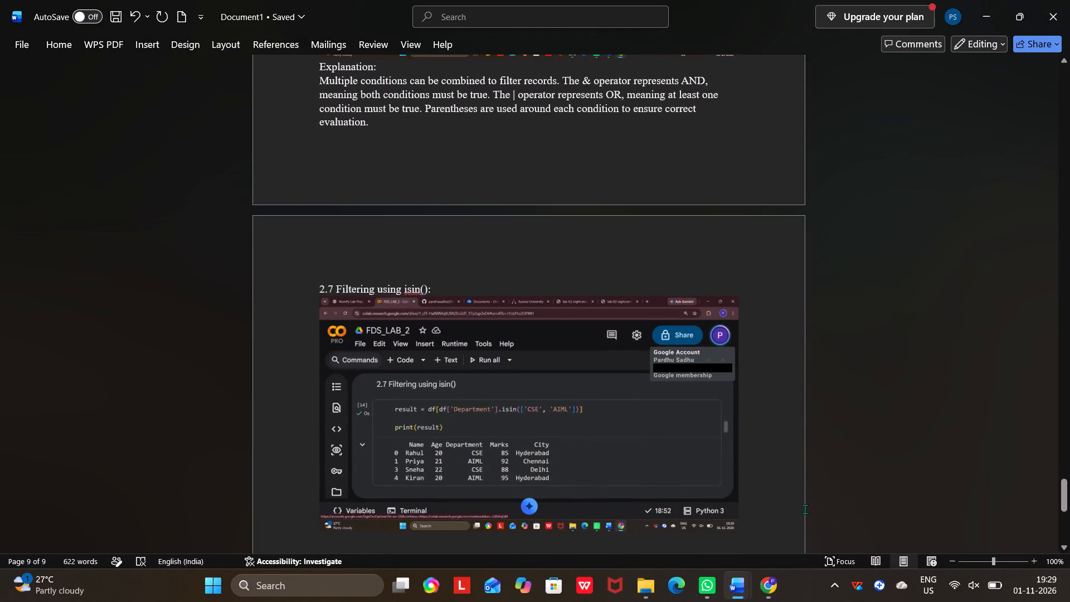
# Add the label "Explanation:" on a new line below the 2.7 screenshot and start another line.
pyautogui.press('Return')
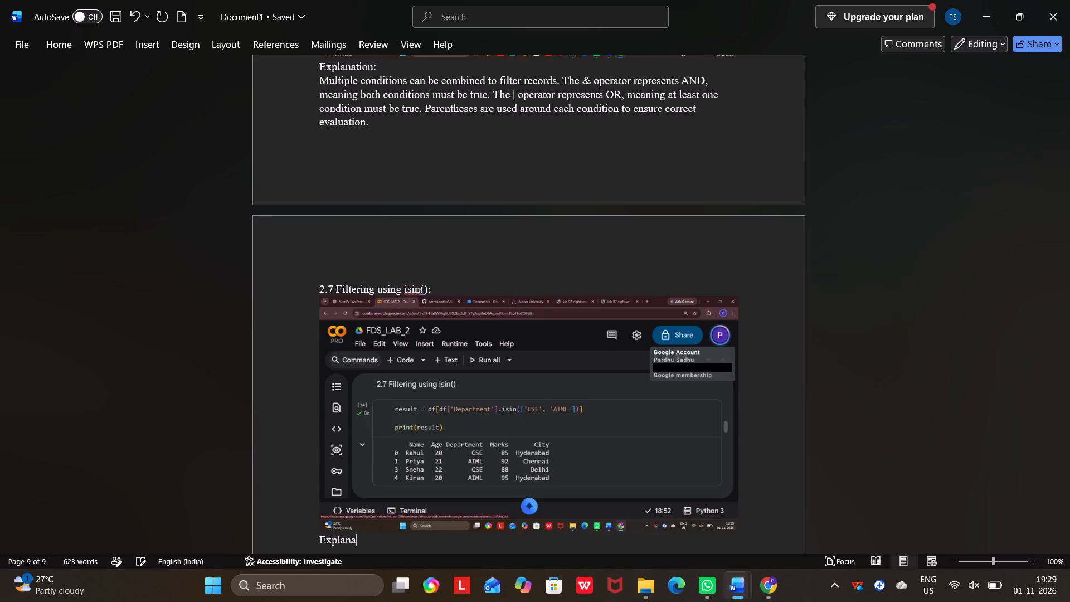
pyautogui.write('tion')
pyautogui.hotkey('shift', ':')
pyautogui.press('Return')
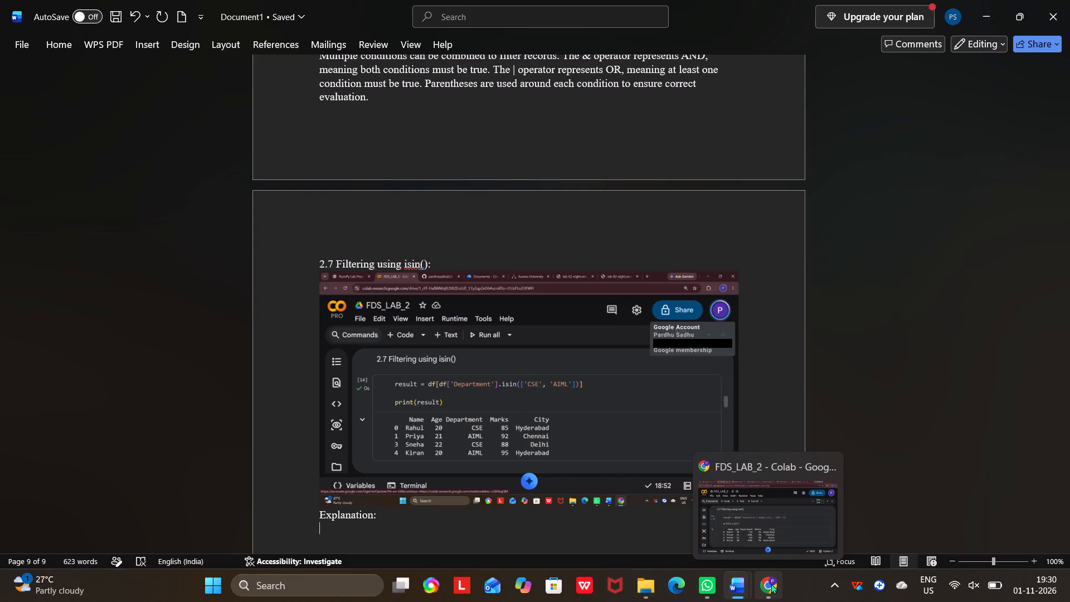
# Copy the 2.7 explanation of the isin() method from ChatGPT, paste it under the 2.7 "Explanation:" label in Word, and start a new line.
pyautogui.click(746, 519)
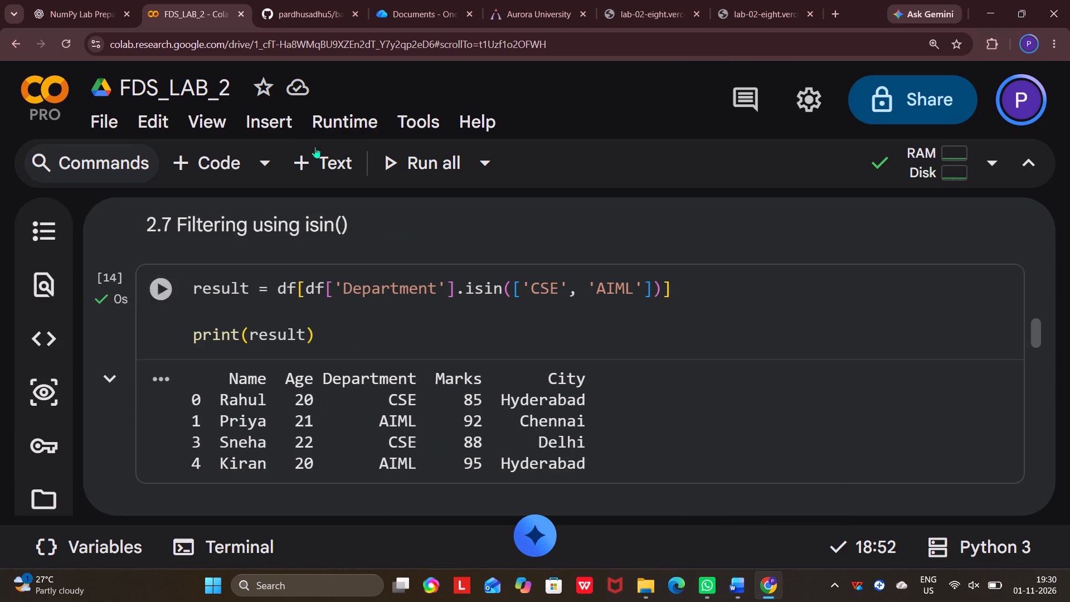
pyautogui.click(86, 0)
pyautogui.scroll(-2, 396, 377)
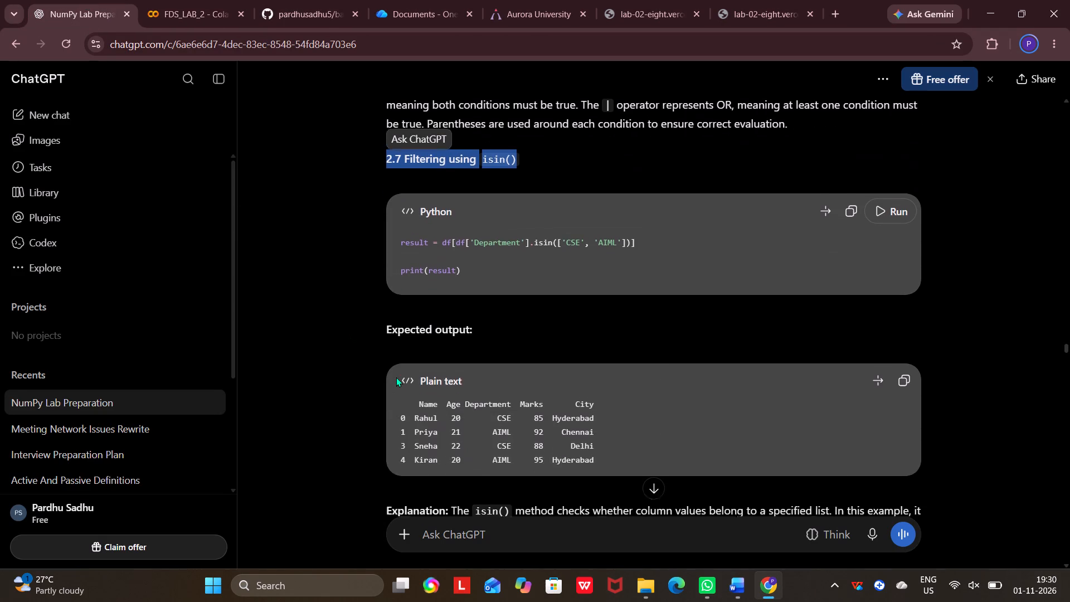
pyautogui.scroll(-2, 396, 377)
pyautogui.click(448, 329)
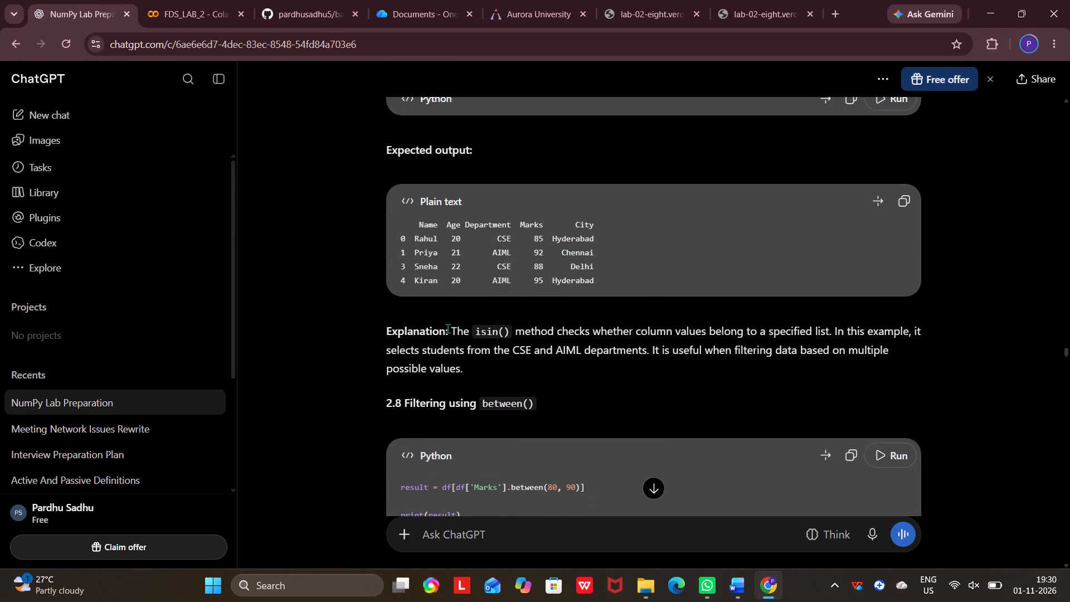
pyautogui.moveTo(451, 329); pyautogui.dragTo(493, 370)
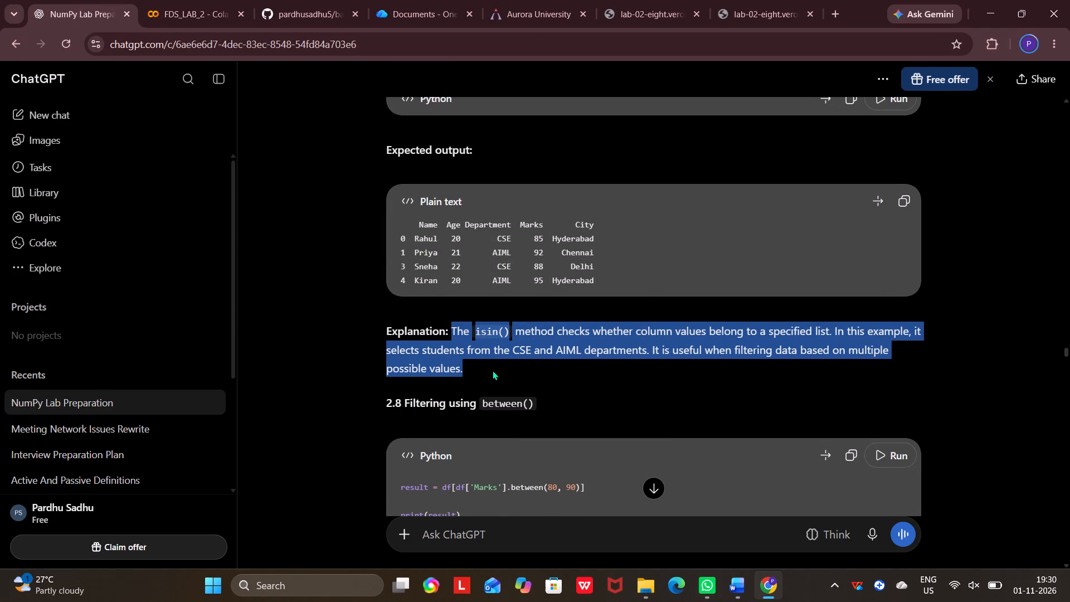
pyautogui.hotkey('ctrl', 'c')
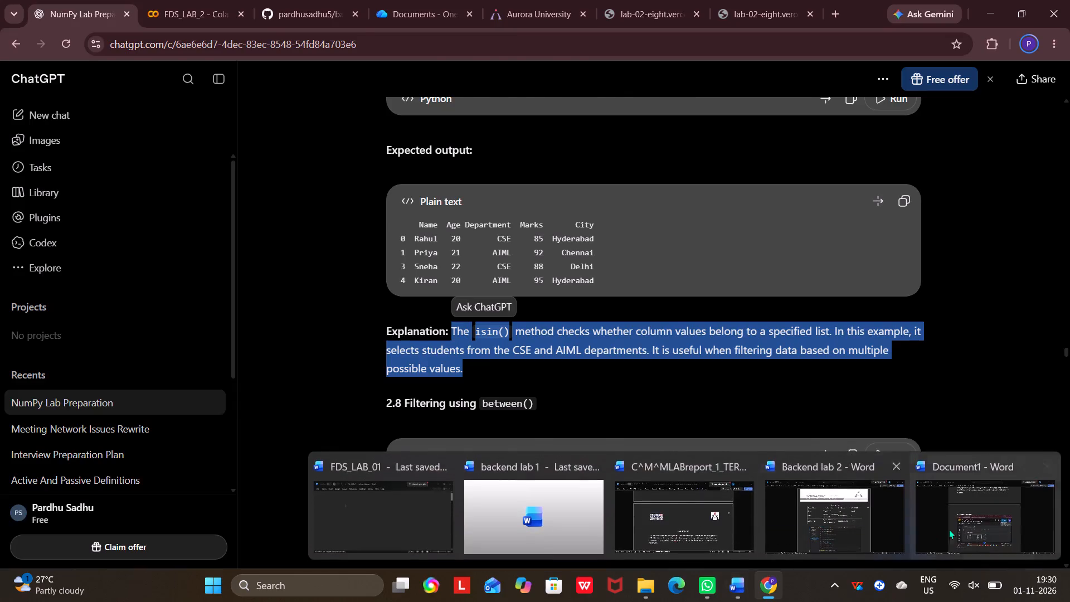
pyautogui.click(960, 525)
pyautogui.hotkey('ctrl', 'v')
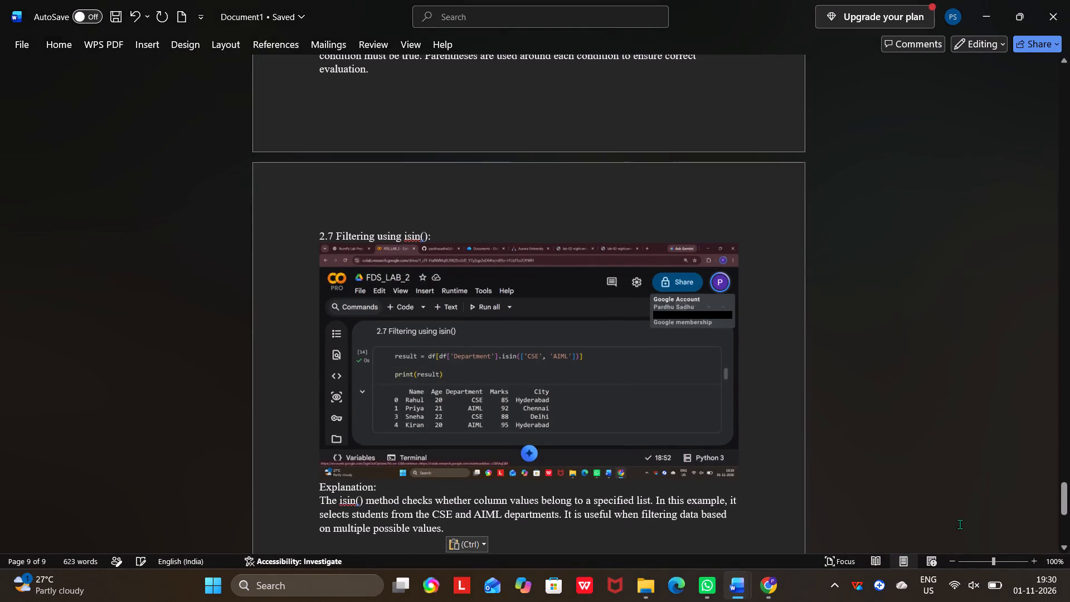
pyautogui.press('Return')
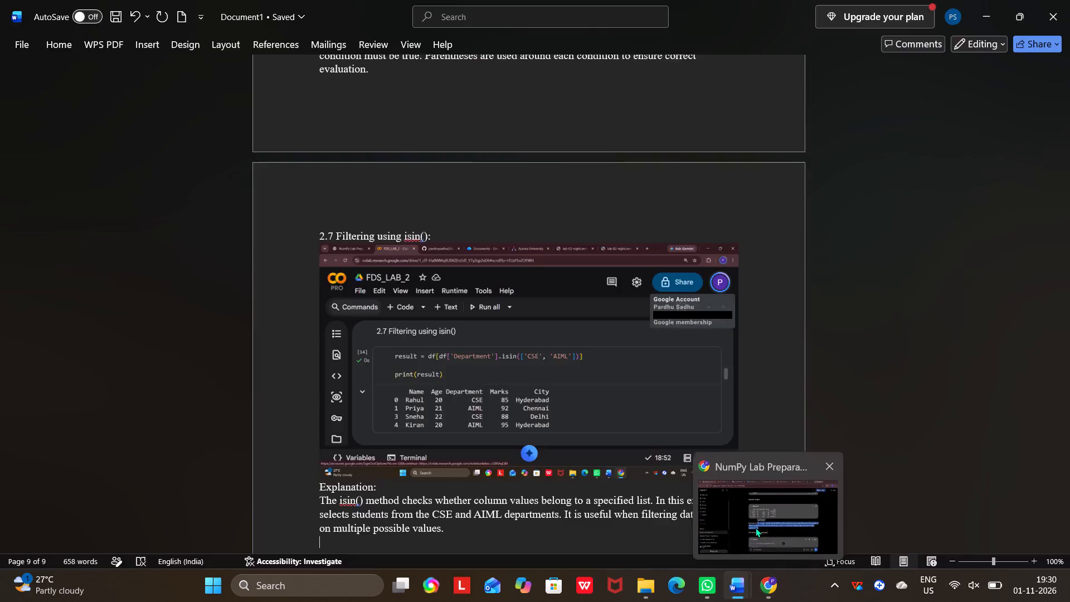
# Copy the heading "2.8 Filtering using between()" from ChatGPT, paste it below the 2.7 explanation in Word with a colon added, and start a new line.
pyautogui.click(756, 527)
pyautogui.scroll(-1, 520, 452)
pyautogui.click(543, 340)
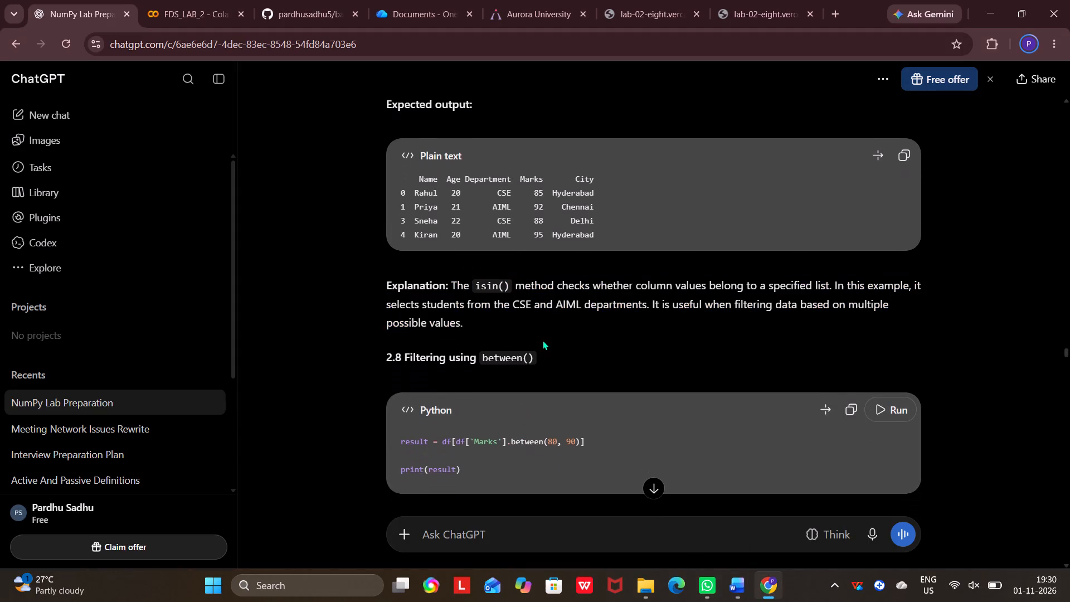
pyautogui.moveTo(378, 354); pyautogui.dragTo(558, 346)
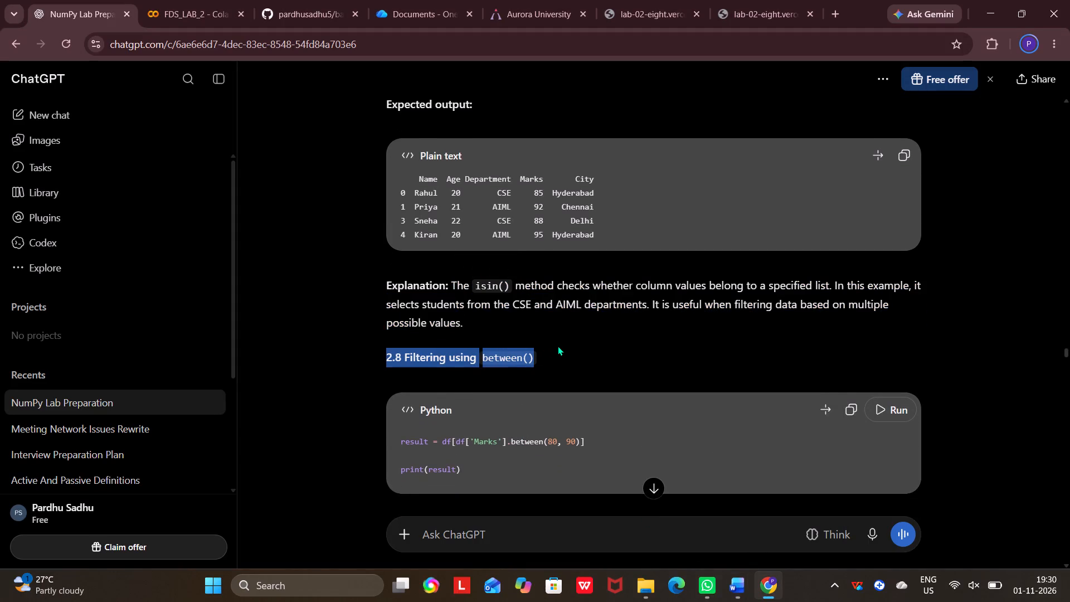
pyautogui.hotkey('ctrl', 'c')
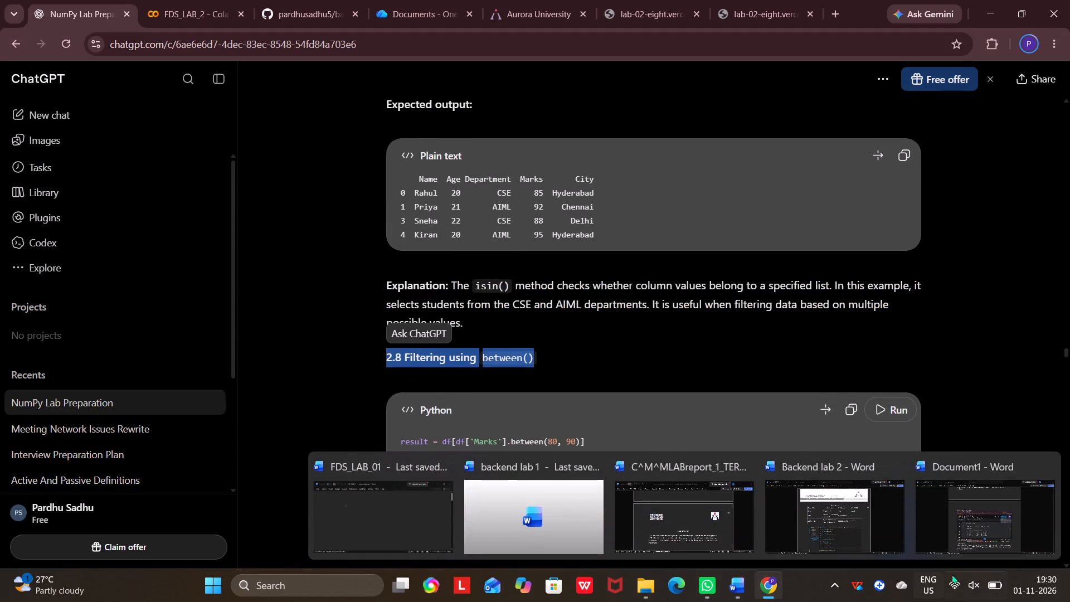
pyautogui.click(984, 531)
pyautogui.hotkey('ctrl', 'v')
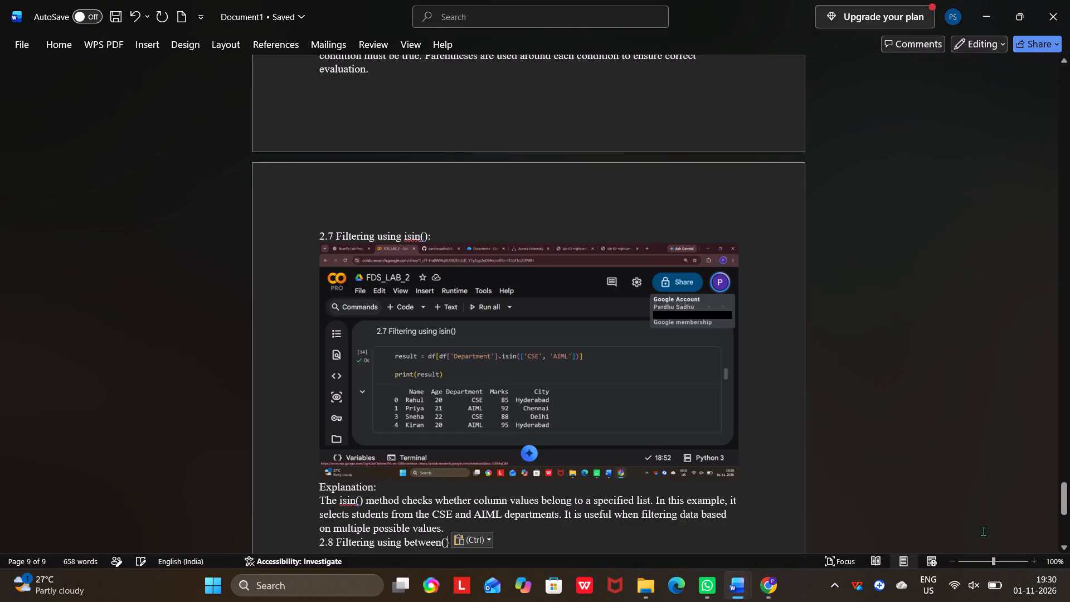
pyautogui.hotkey('shift', ':')
pyautogui.press('Return')
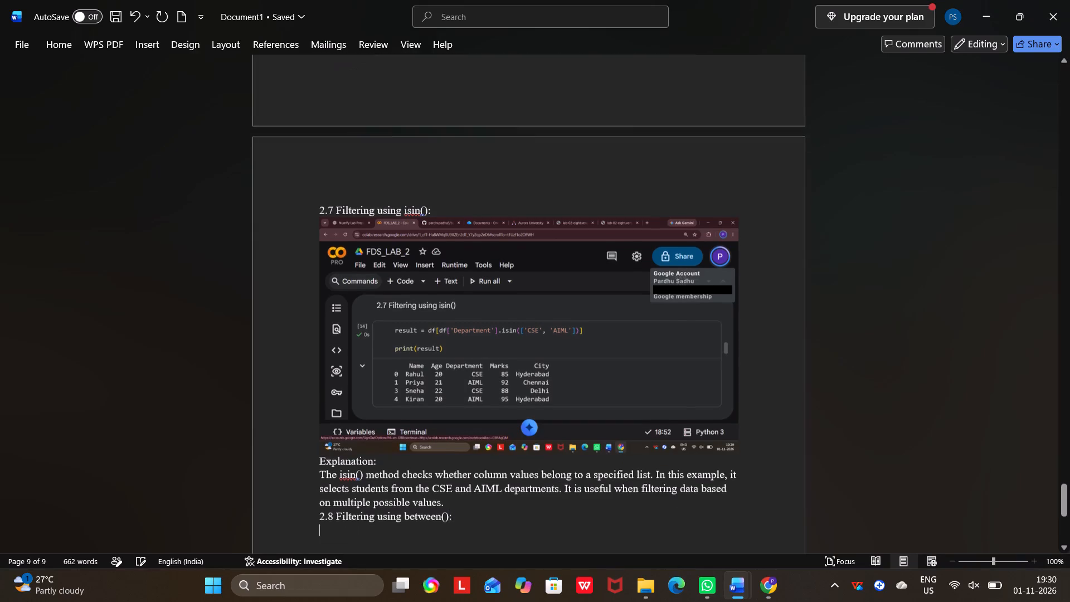
# Insert a blank line between the 2.7 explanation and the 2.8 heading.
pyautogui.click(513, 501)
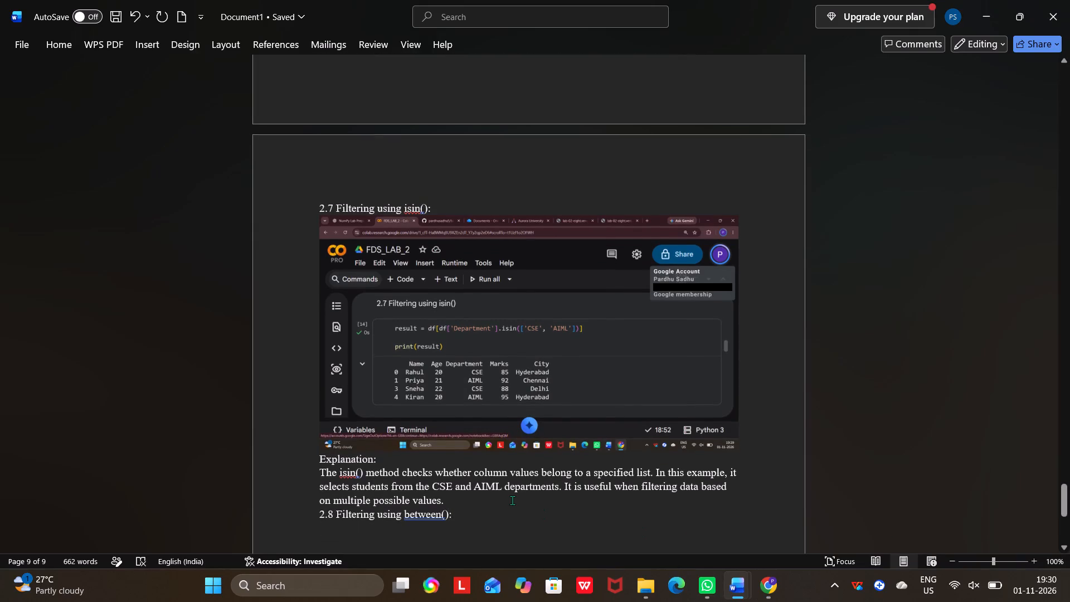
pyautogui.press('Return')
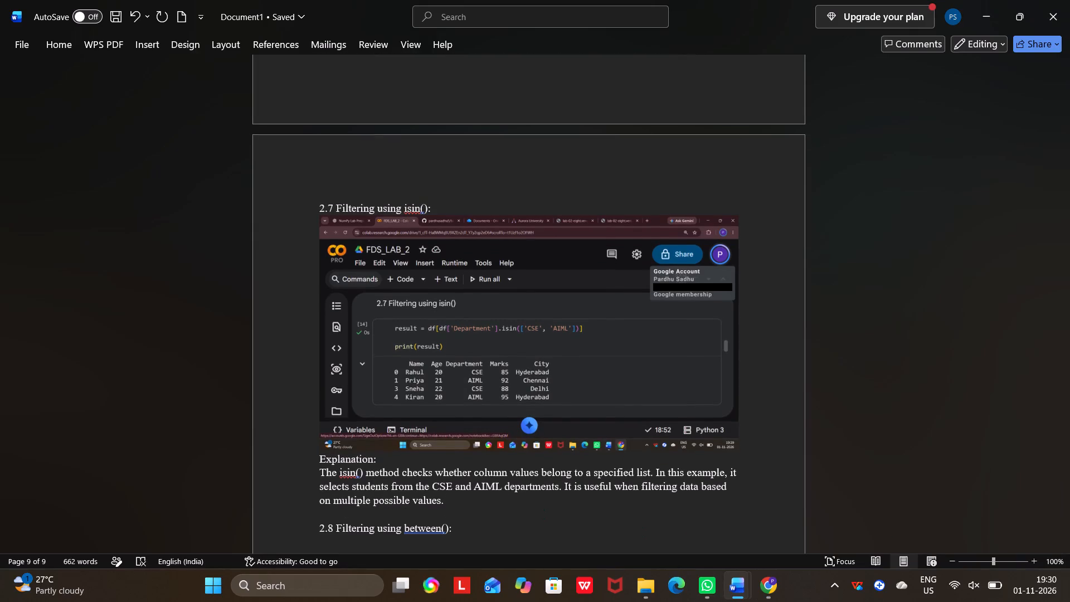
pyautogui.scroll(-1, 513, 501)
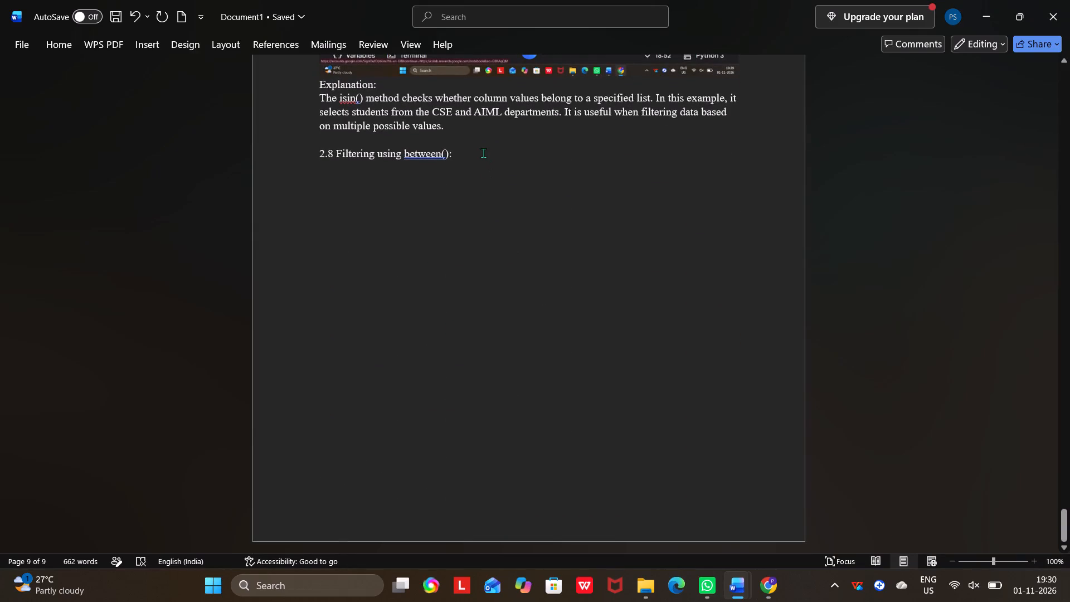
# Start a new line below the heading "2.8 Filtering using between():".
pyautogui.click(484, 153)
pyautogui.press('Return')
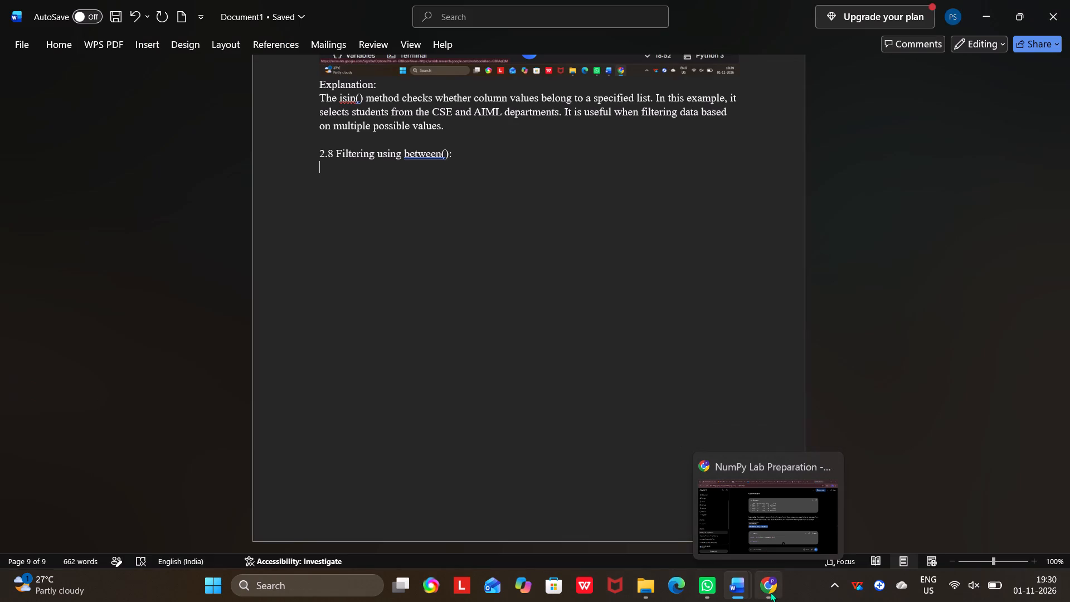
# Switch to the FDS_LAB_2 Colab notebook in Chrome and frame the 2.8 between() heading, code and output at 200% zoom.
pyautogui.click(771, 532)
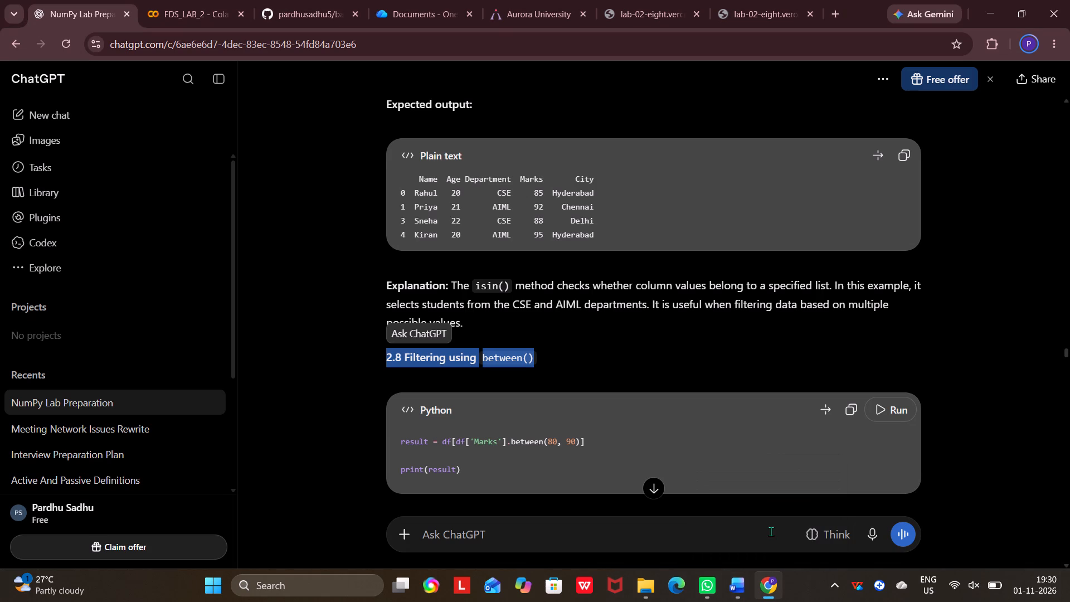
pyautogui.click(173, 16)
pyautogui.scroll(-2, 262, 296)
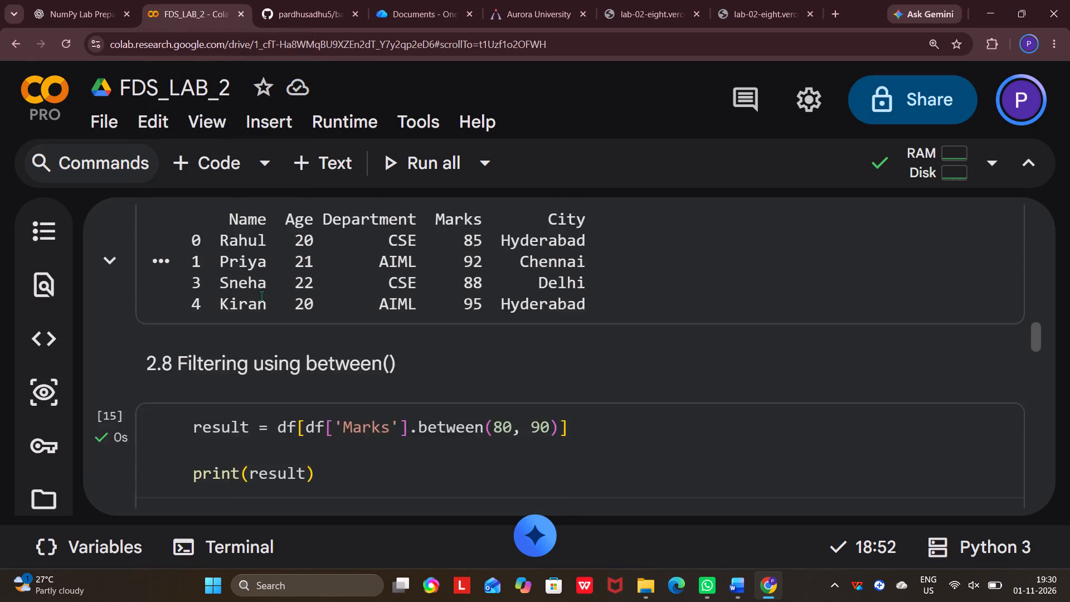
pyautogui.scroll(-1, 262, 296)
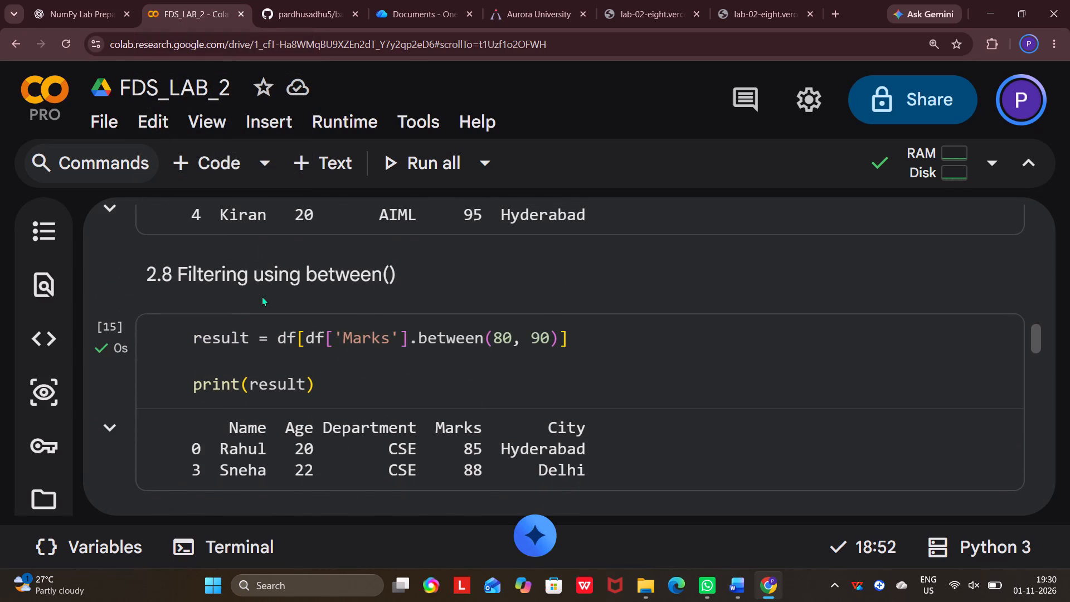
pyautogui.hotkey('ctrl', '=')
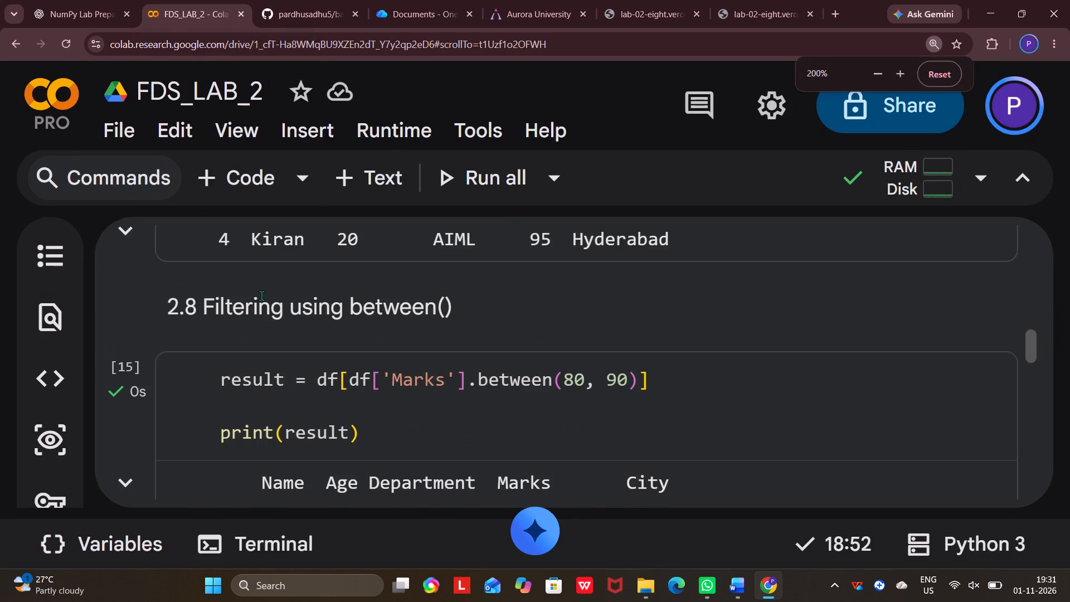
pyautogui.scroll(-3, 262, 296)
pyautogui.scroll(1, 262, 296)
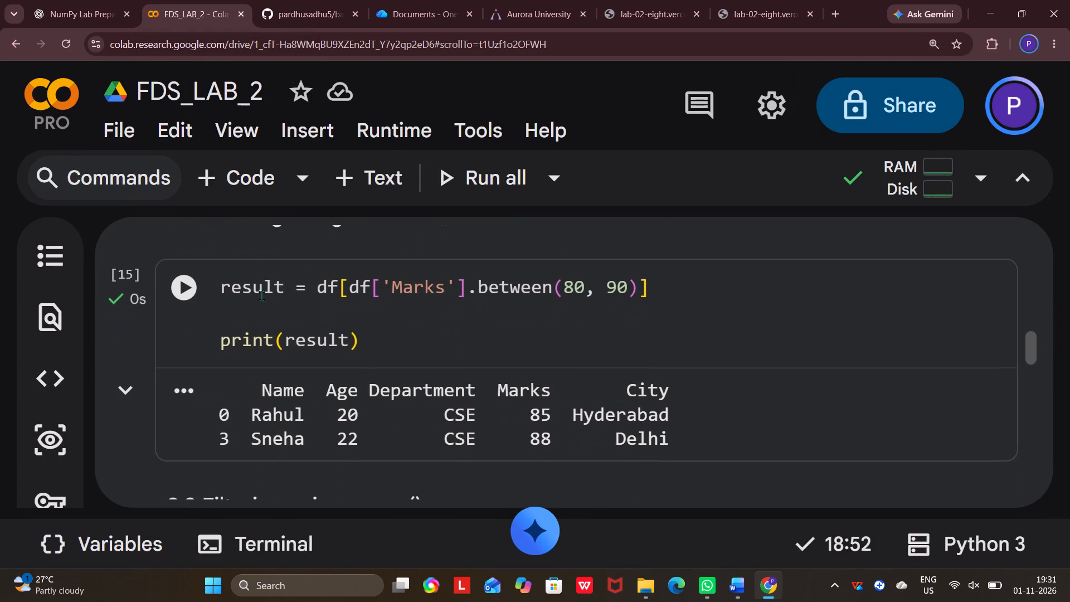
pyautogui.scroll(1, 262, 296)
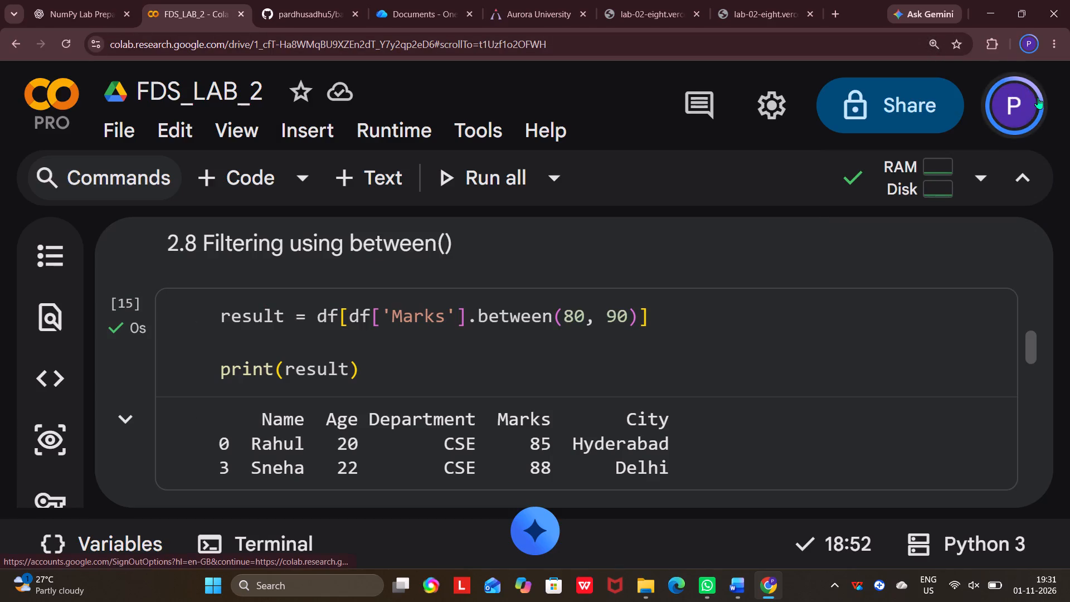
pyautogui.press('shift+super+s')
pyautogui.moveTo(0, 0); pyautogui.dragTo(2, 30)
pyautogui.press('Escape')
# Capture a screenshot of the Colab page showing section 2.8 from the address bar down and paste it below the 2.8 heading in Word.
pyautogui.press('shift+super+s')
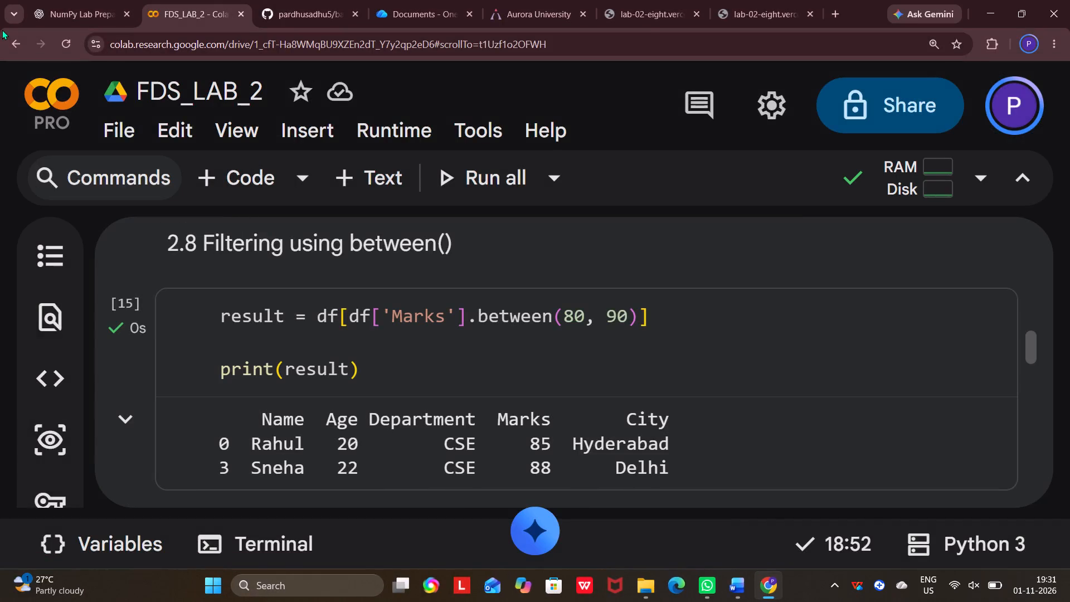
pyautogui.moveTo(3, 32); pyautogui.dragTo(711, 552)
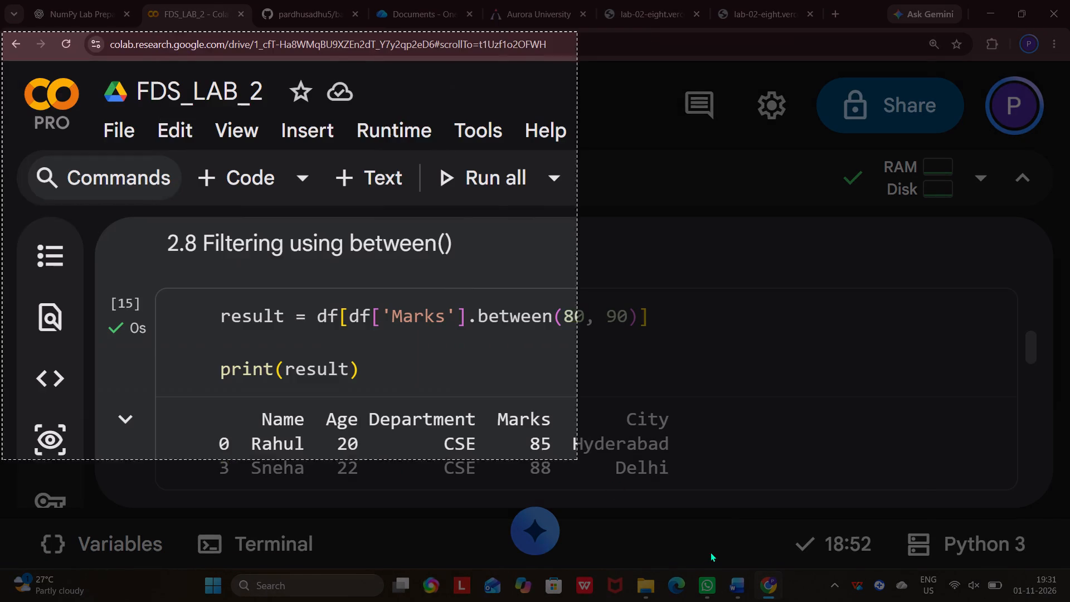
pyautogui.moveTo(711, 552); pyautogui.dragTo(1069, 601)
pyautogui.click(391, 566)
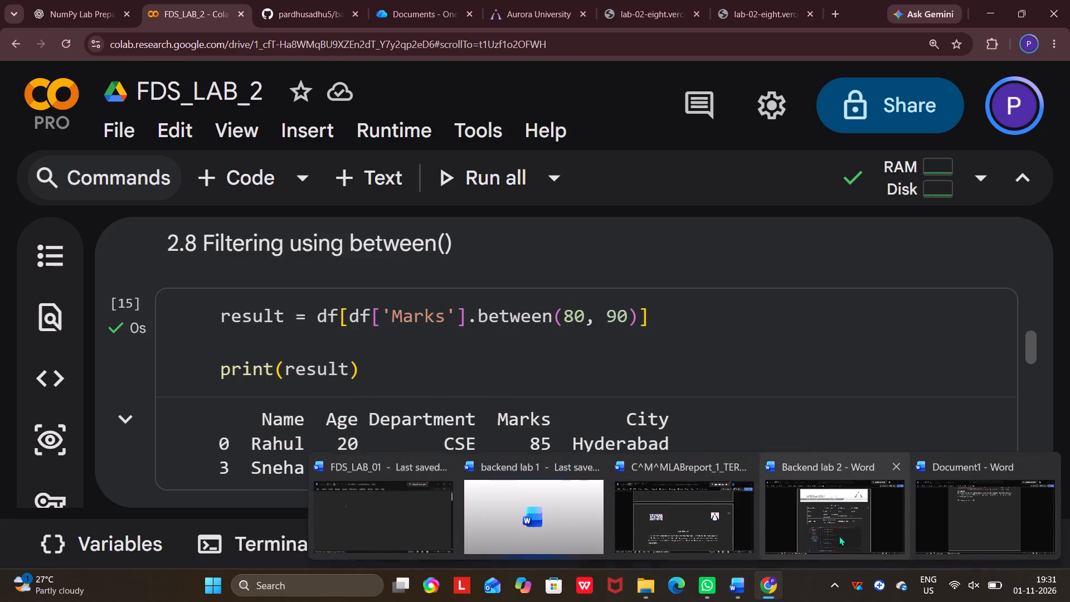
pyautogui.click(967, 509)
pyautogui.hotkey('ctrl', 'v')
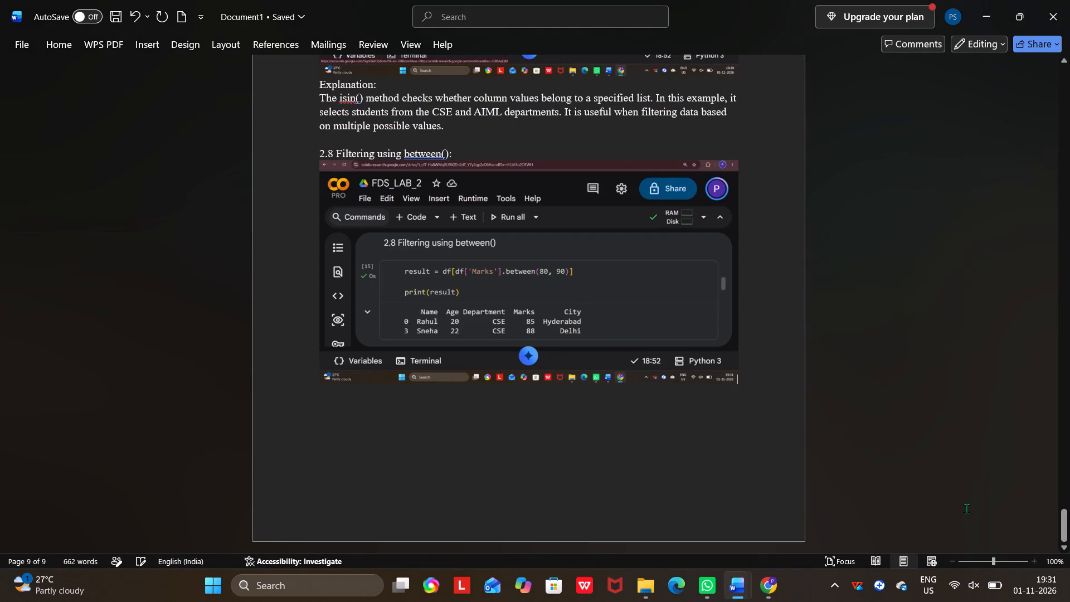
# Add the label "Exaplanation:" on a new line below the 2.8 screenshot and start another line.
pyautogui.press('Return')
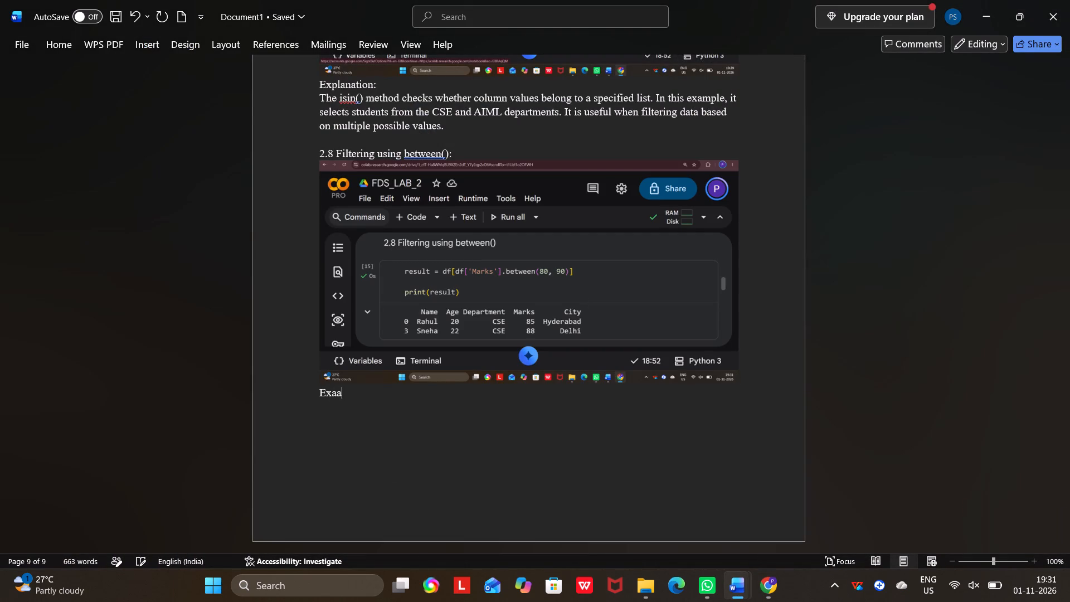